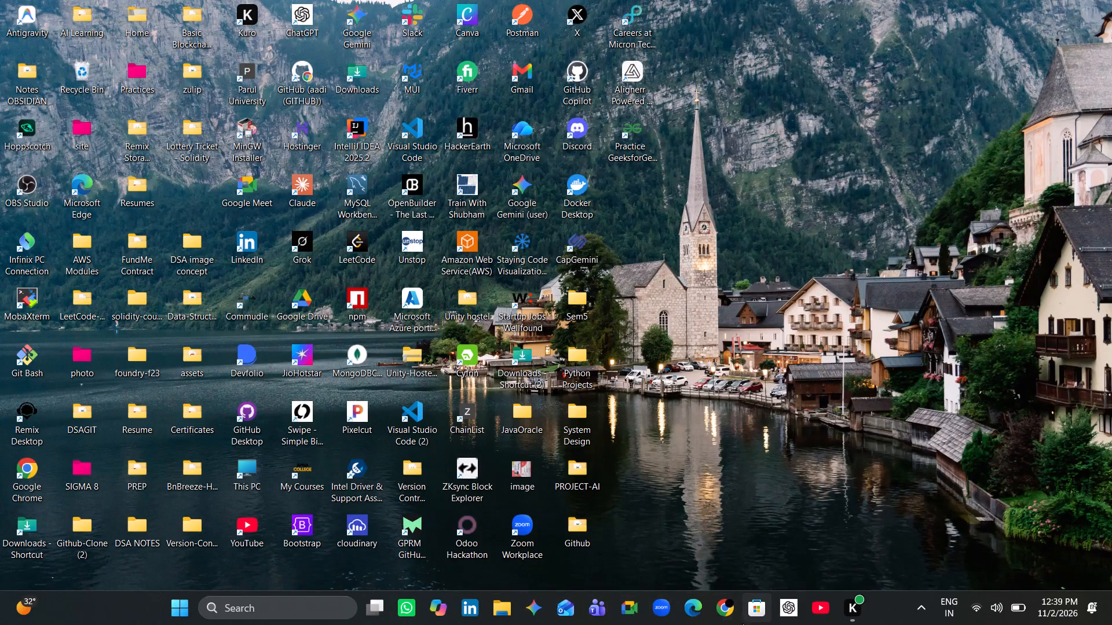
Open Chrome under the M profile and close the other profile's browser window.
left_click(720, 615)
left_click(1072, 52)
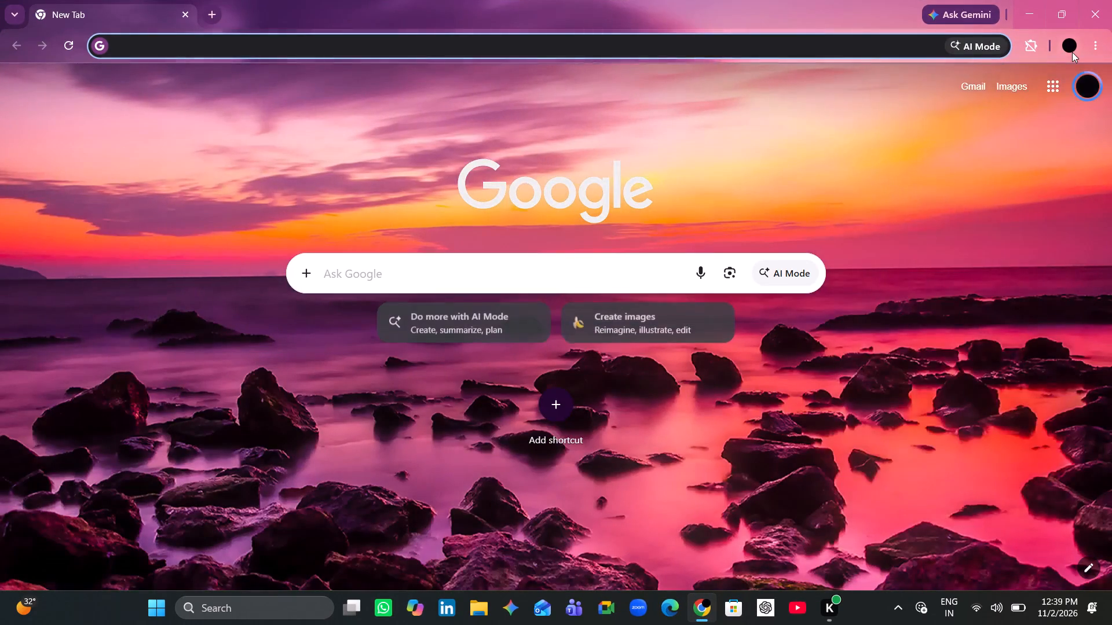
left_click(959, 367)
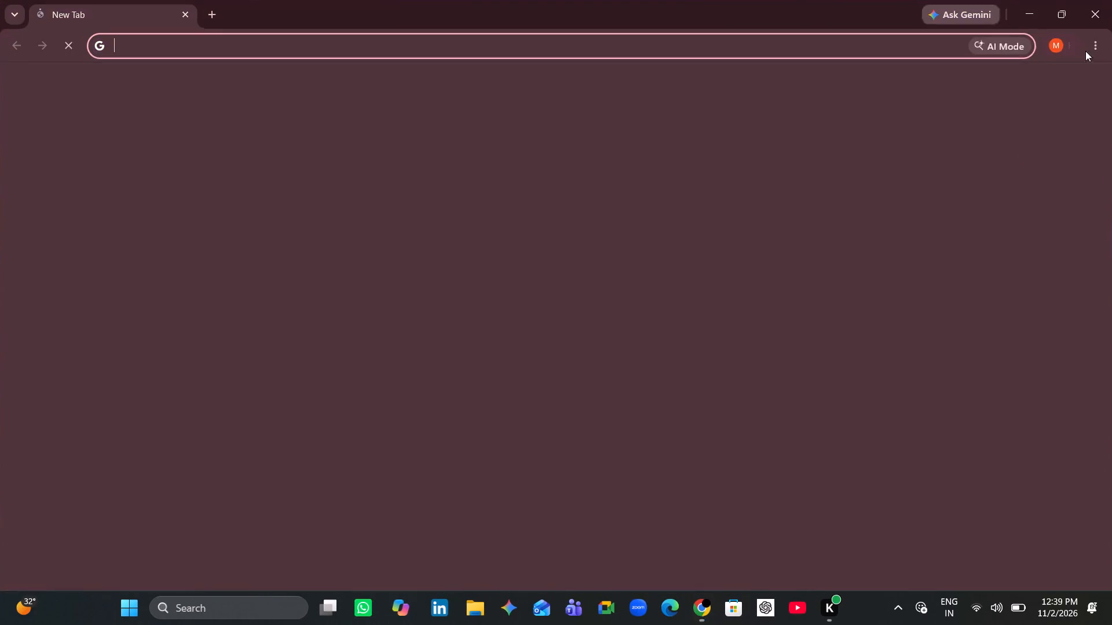
key("alt+Tab")
left_click(1105, 6)
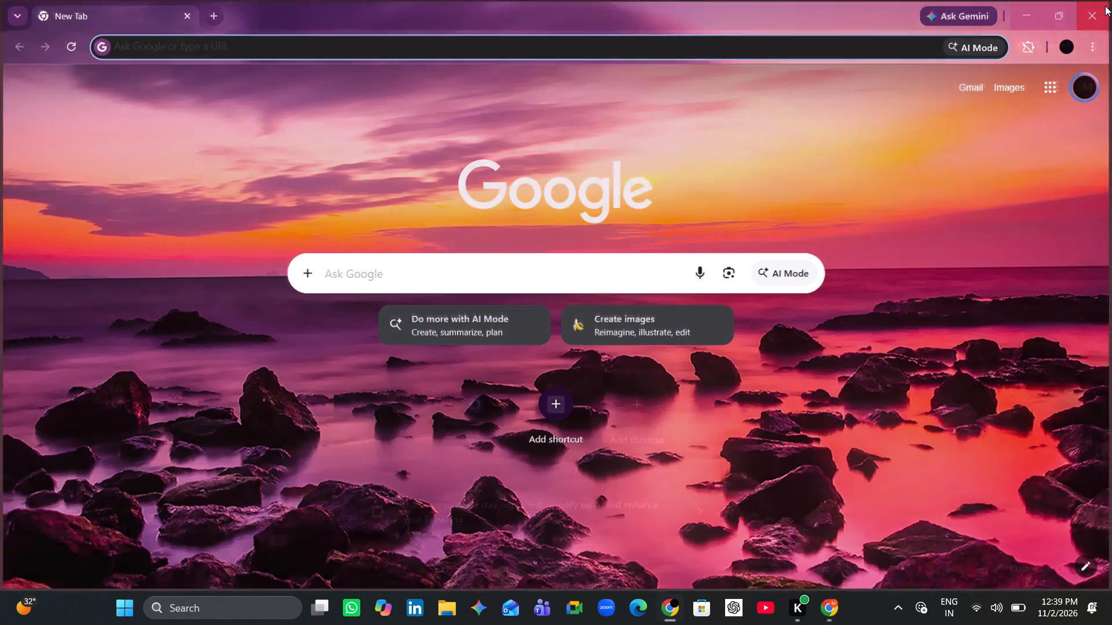
Search Google for swipe billing, open the getswipe.in site and log in to the Swipe account.
left_click(689, 38)
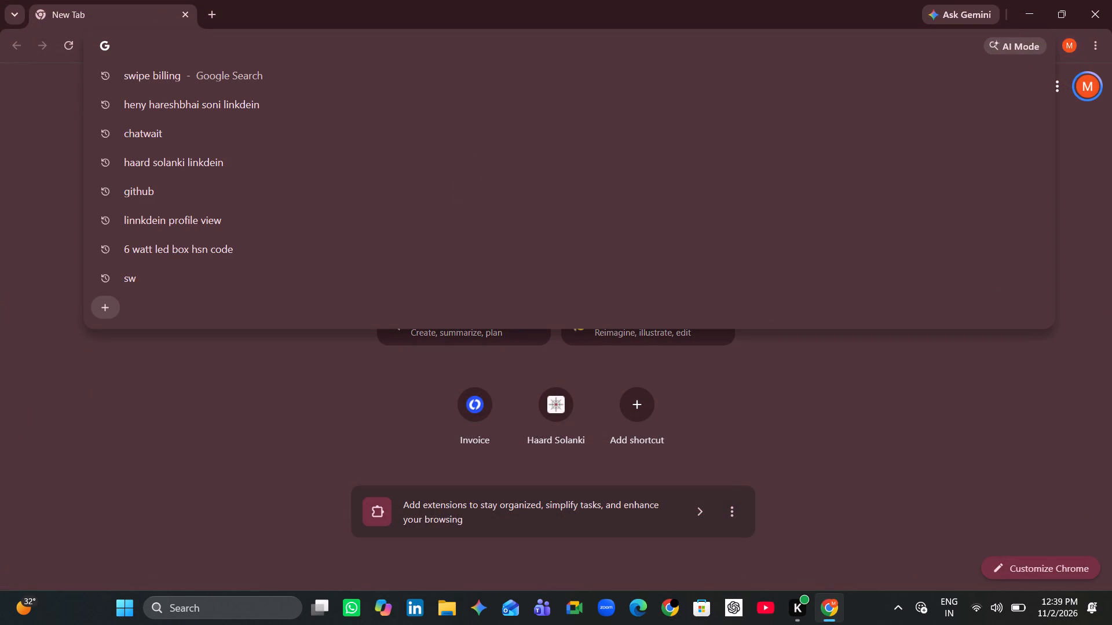
left_click(576, 73)
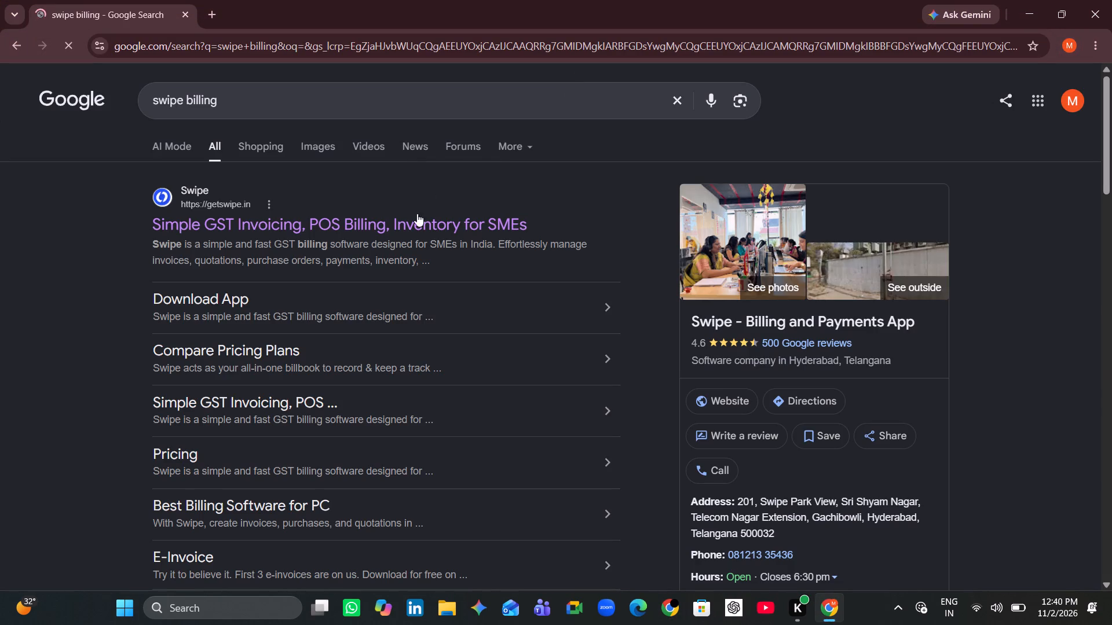
left_click(413, 221)
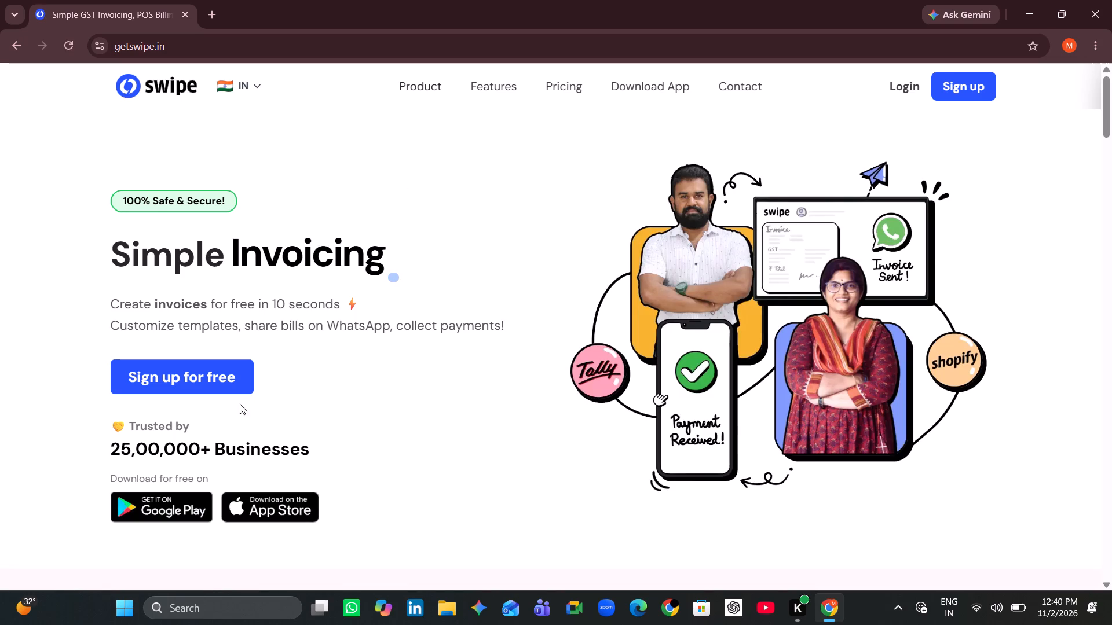
left_click(905, 86)
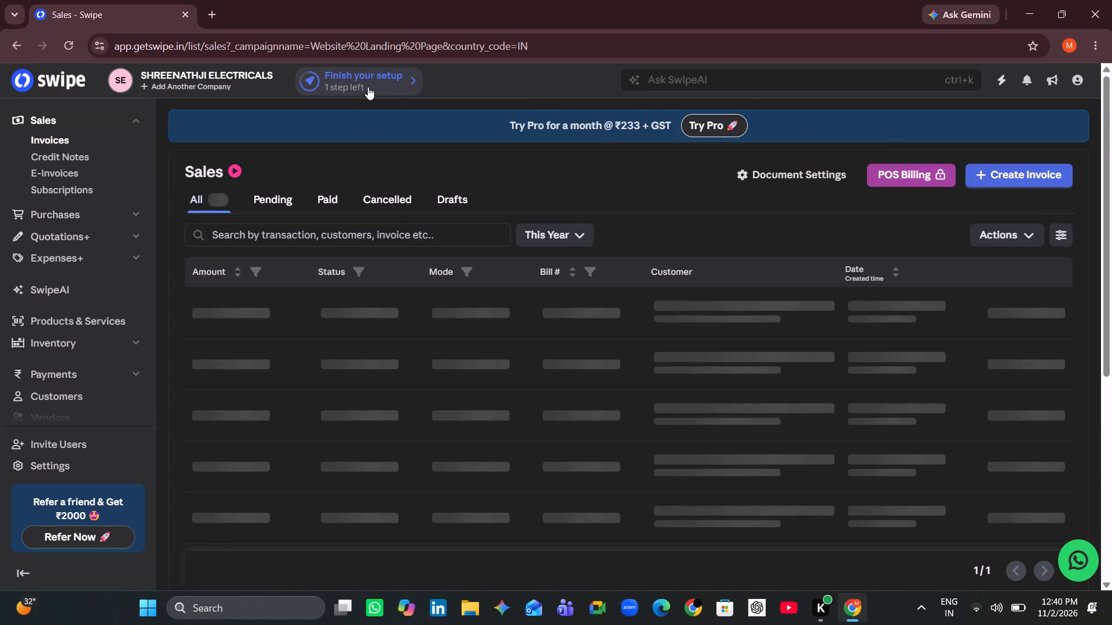
Examine the Company Details form in the Swipe settings through to its billing details, and return to the home page.
scroll(37, 336, "down", 4)
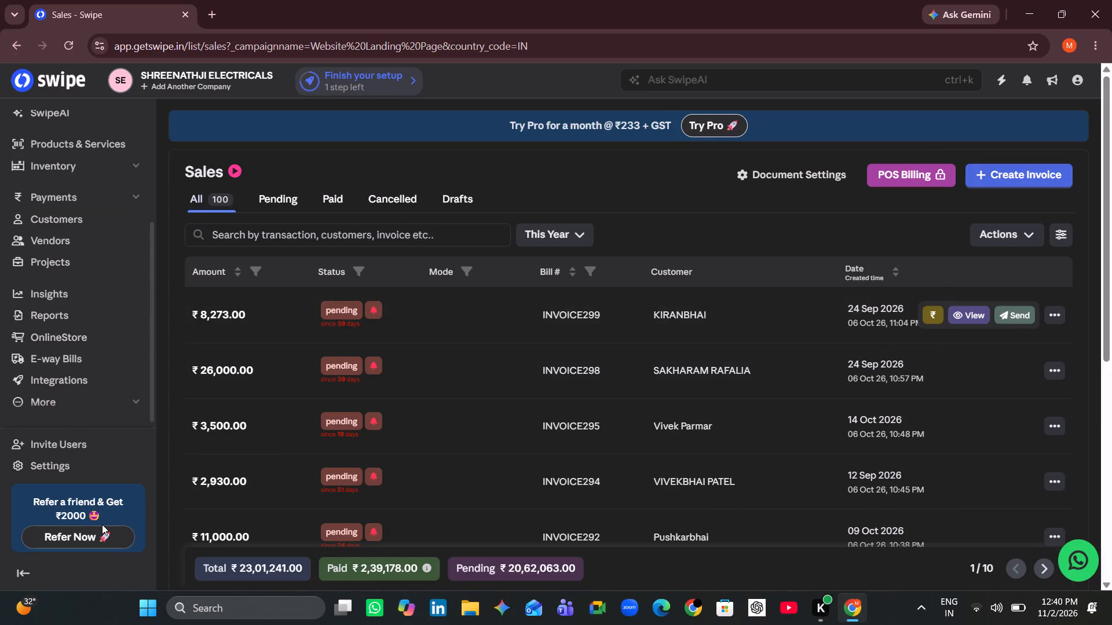
left_click(75, 459)
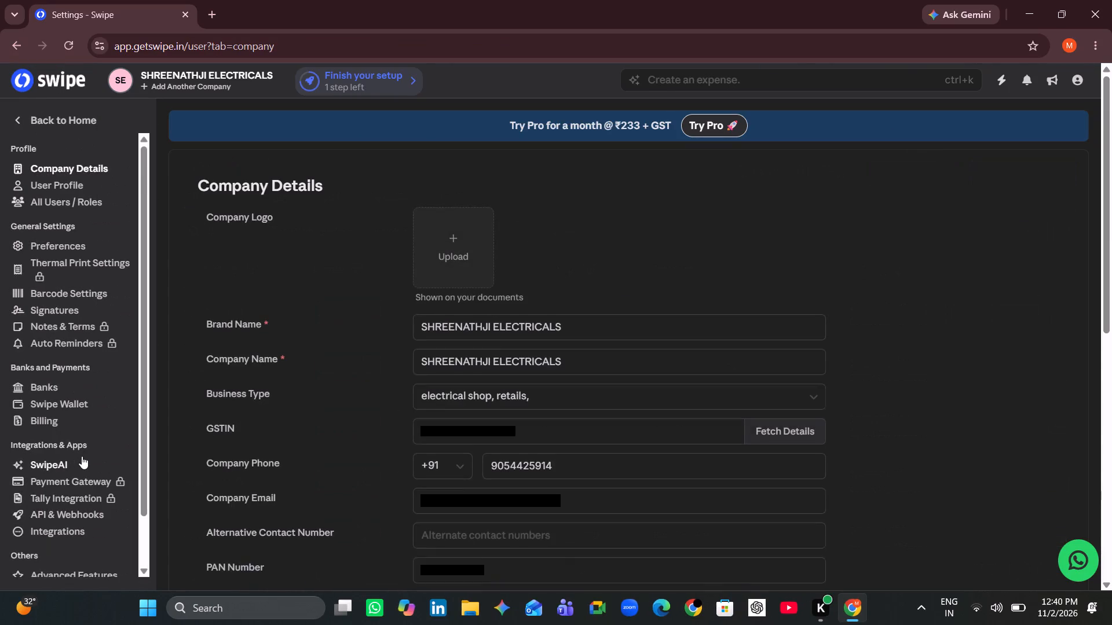
scroll(474, 328, "down", 2)
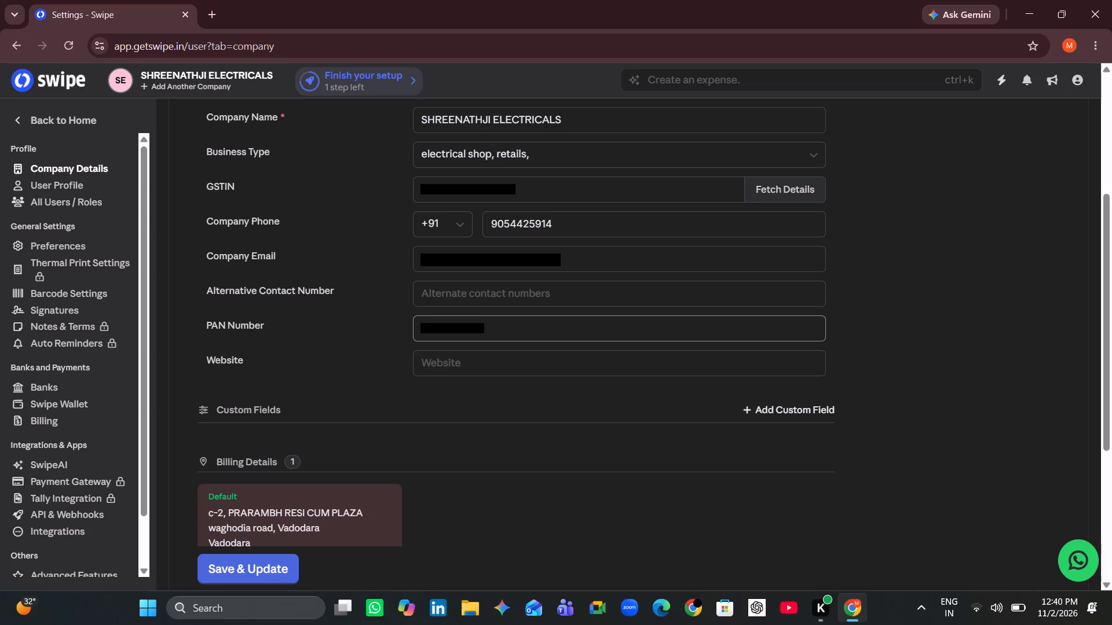
scroll(500, 297, "down", 1)
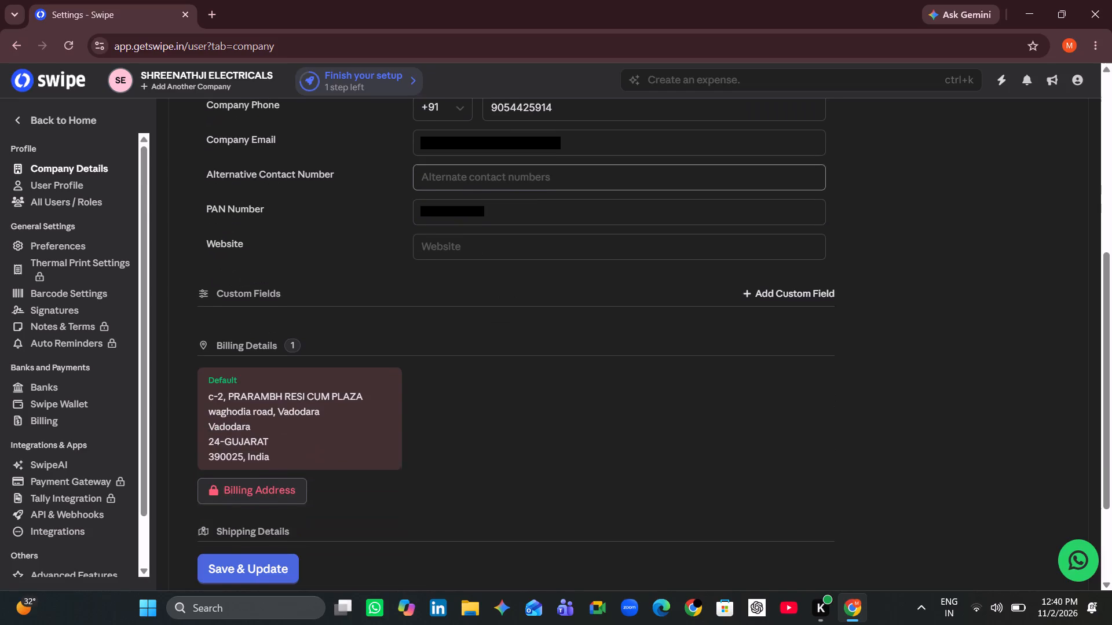
scroll(500, 297, "up", 4)
left_click(43, 119)
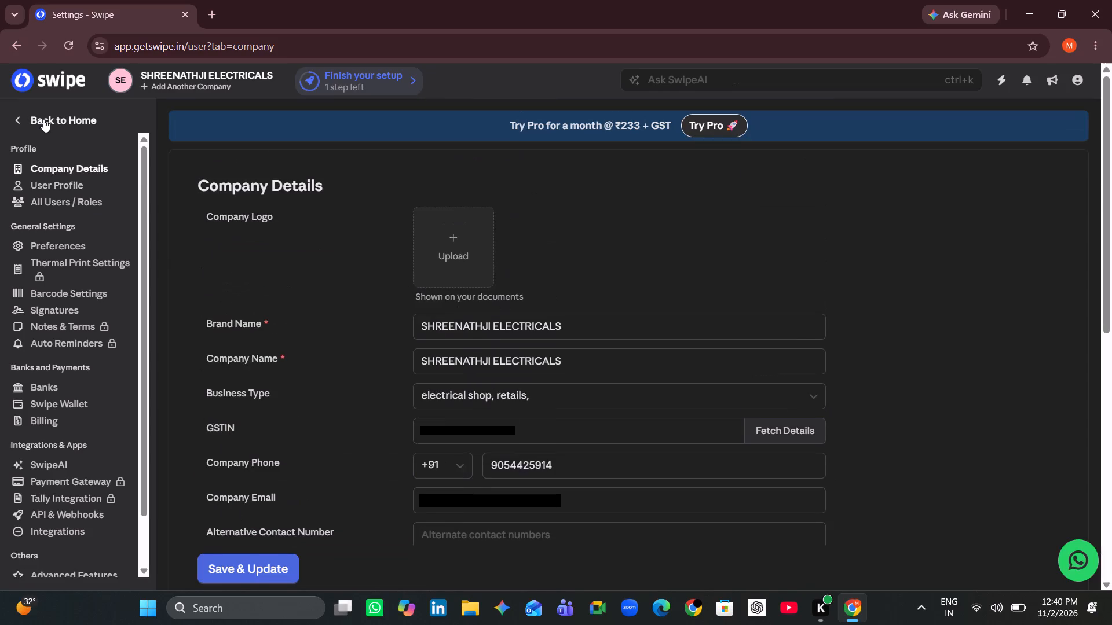
Reach the settings through the user account, recheck the Company Details form, dismiss the Pro offer and return home.
scroll(140, 271, "up", 5)
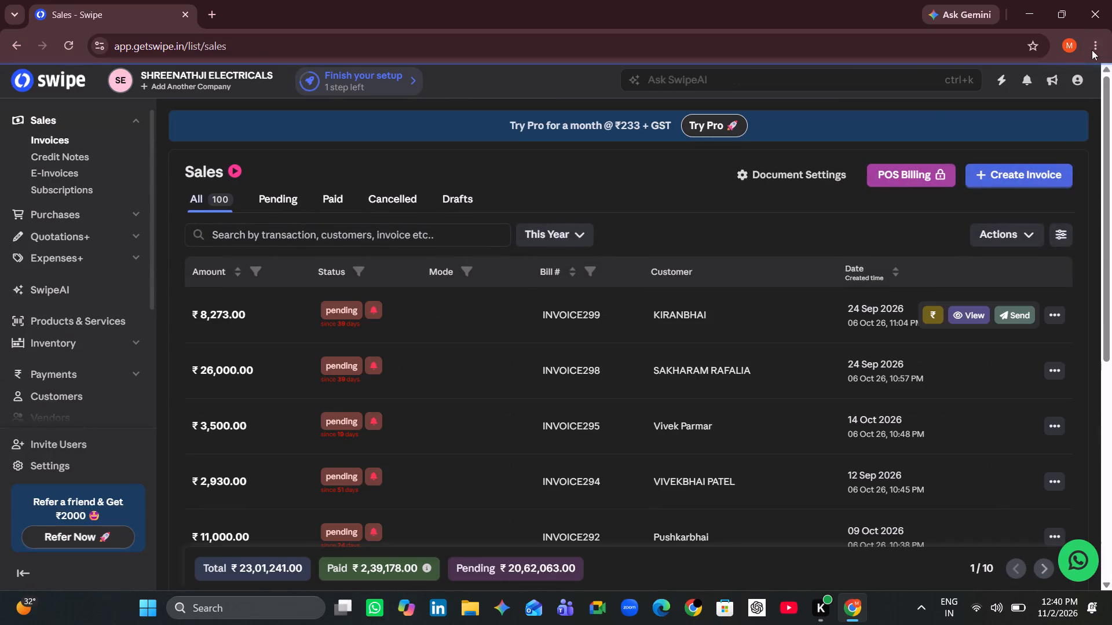
left_click(1072, 79)
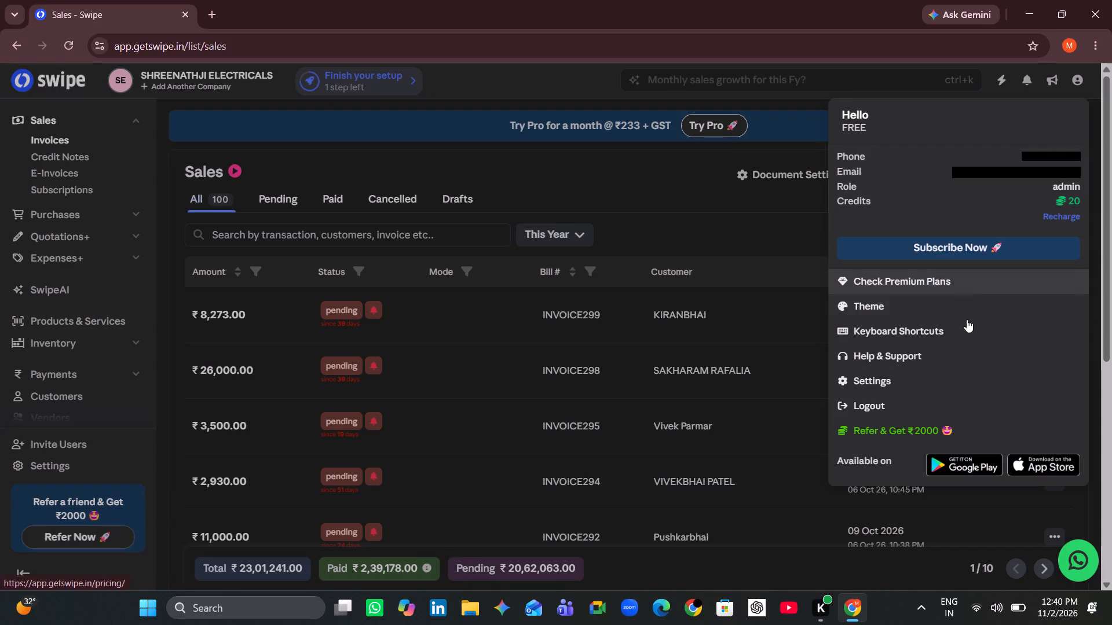
left_click(971, 381)
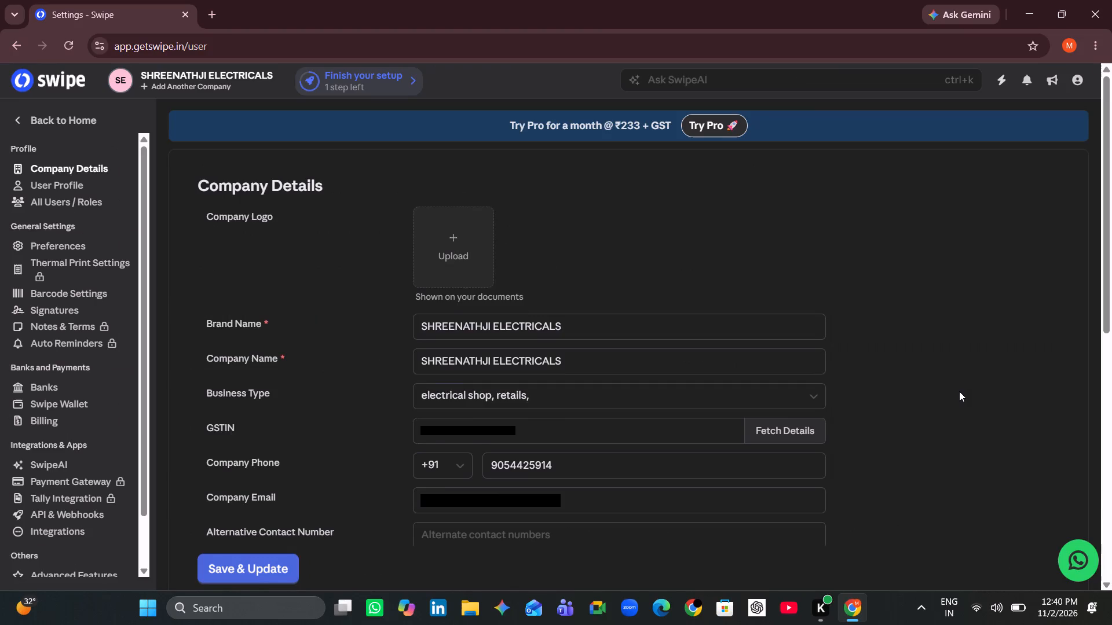
scroll(958, 393, "down", 1)
scroll(784, 391, "down", 1)
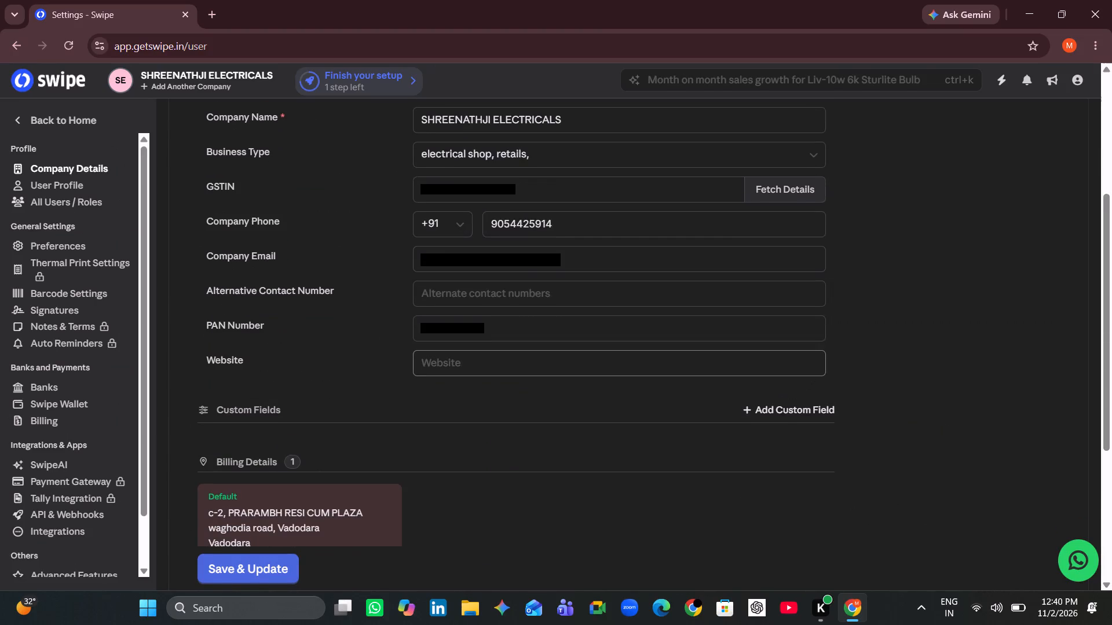
scroll(736, 433, "down", 1)
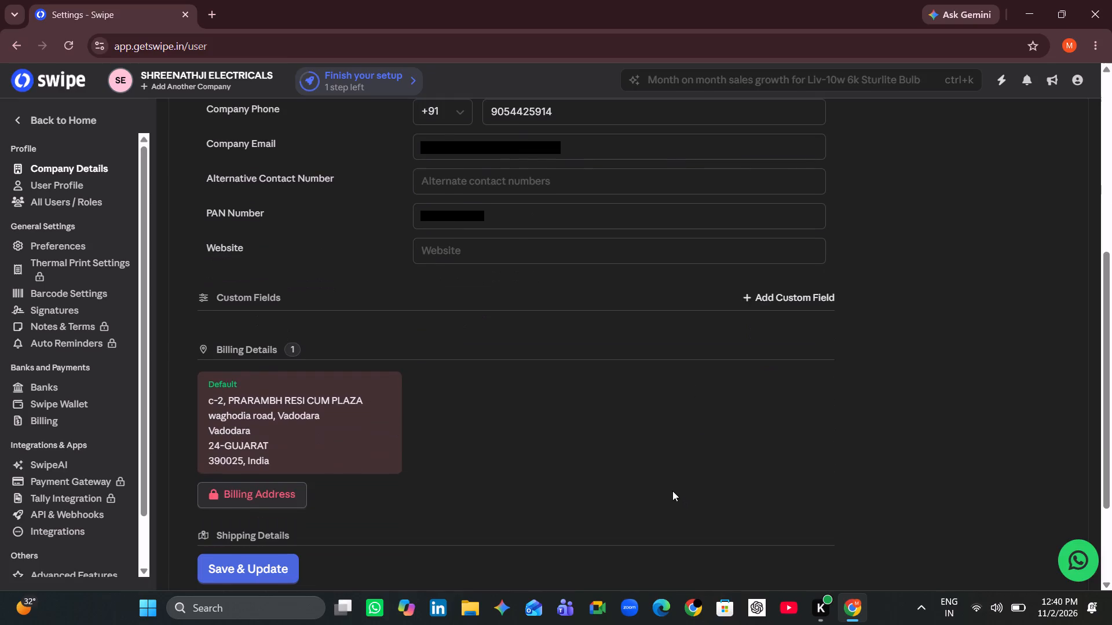
scroll(666, 474, "up", 4)
scroll(666, 474, "down", 7)
scroll(666, 472, "up", 8)
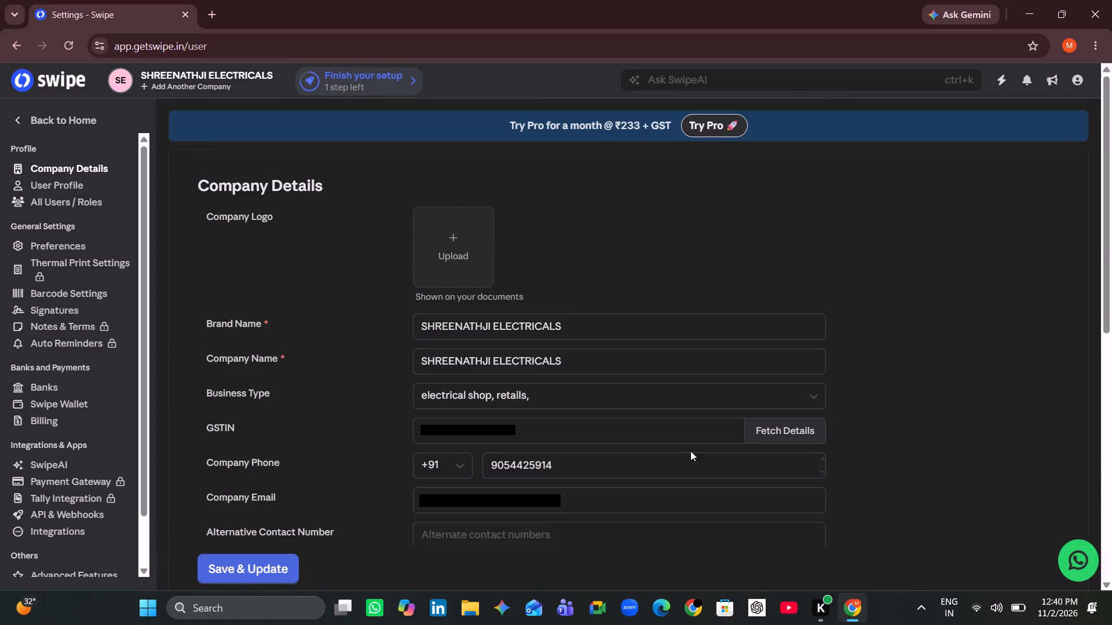
scroll(690, 451, "up", 5)
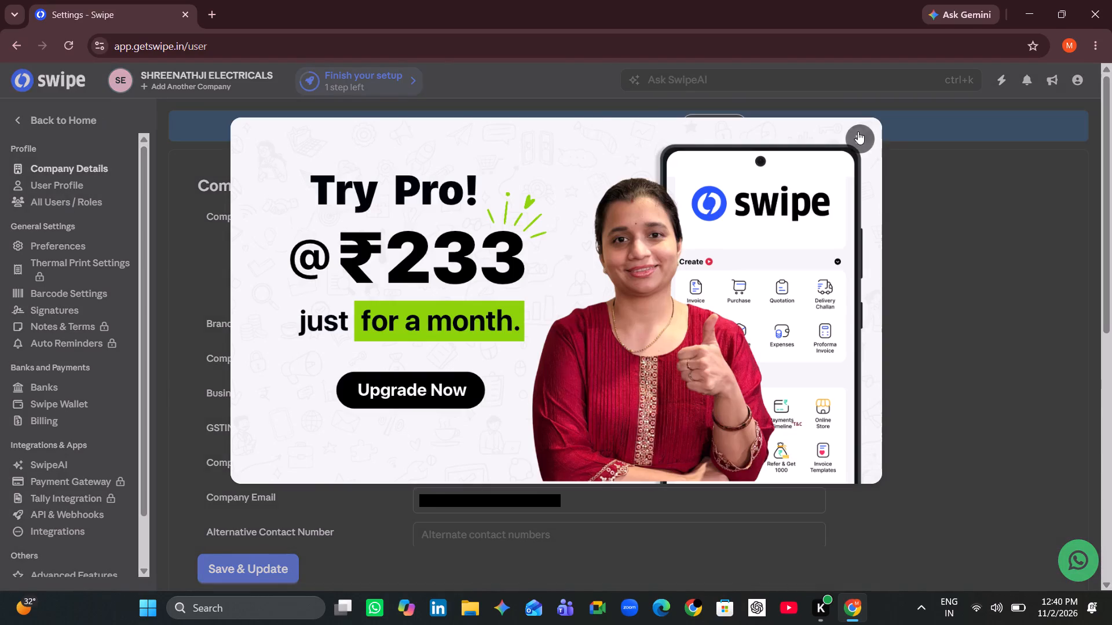
left_click(858, 131)
left_click(18, 119)
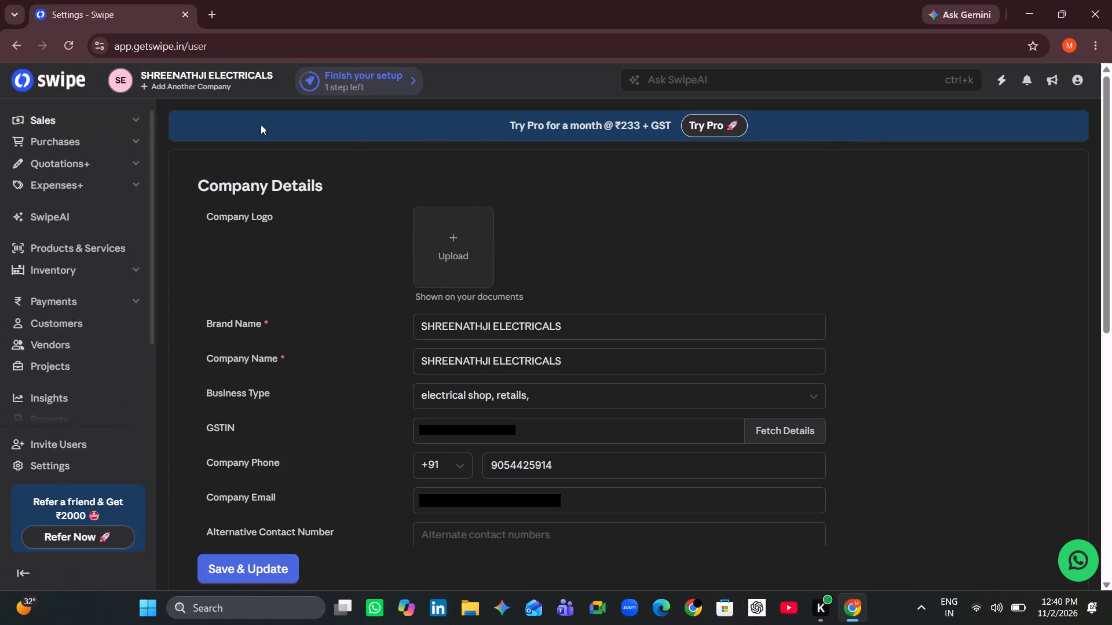
Check the user account summary, reopen the settings and examine the company's contact, website, billing and shipping details.
left_click(1080, 79)
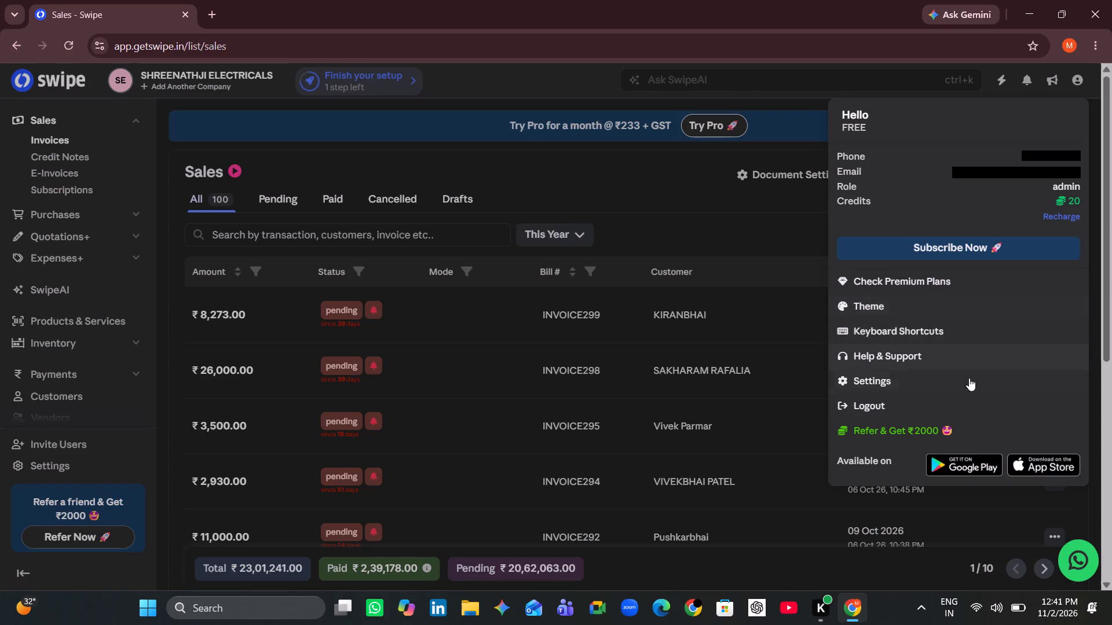
left_click(979, 182)
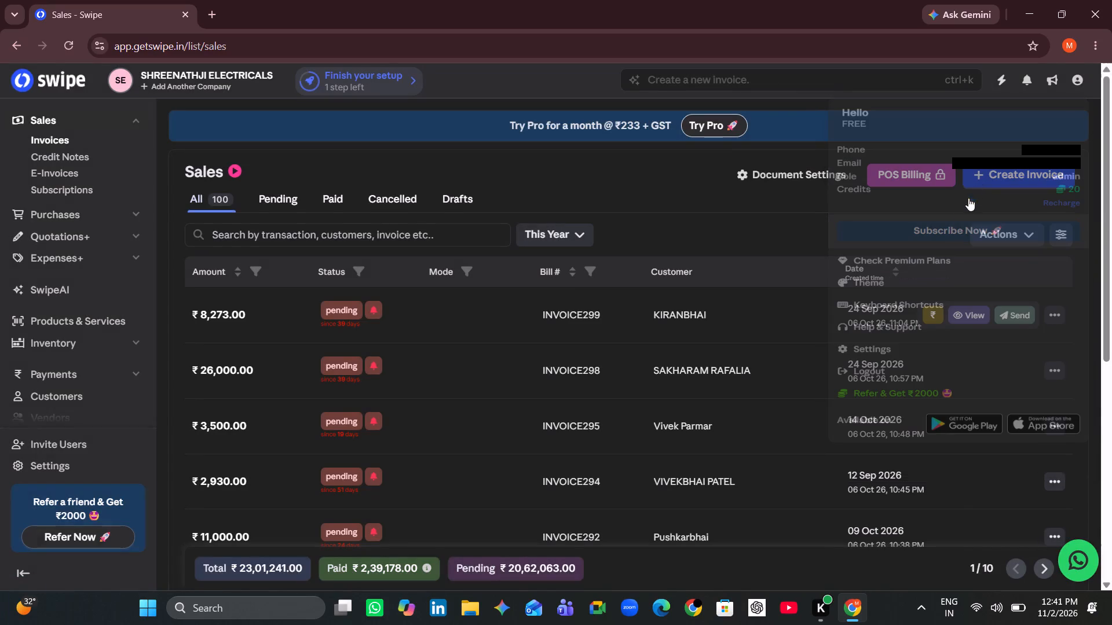
left_click(1080, 77)
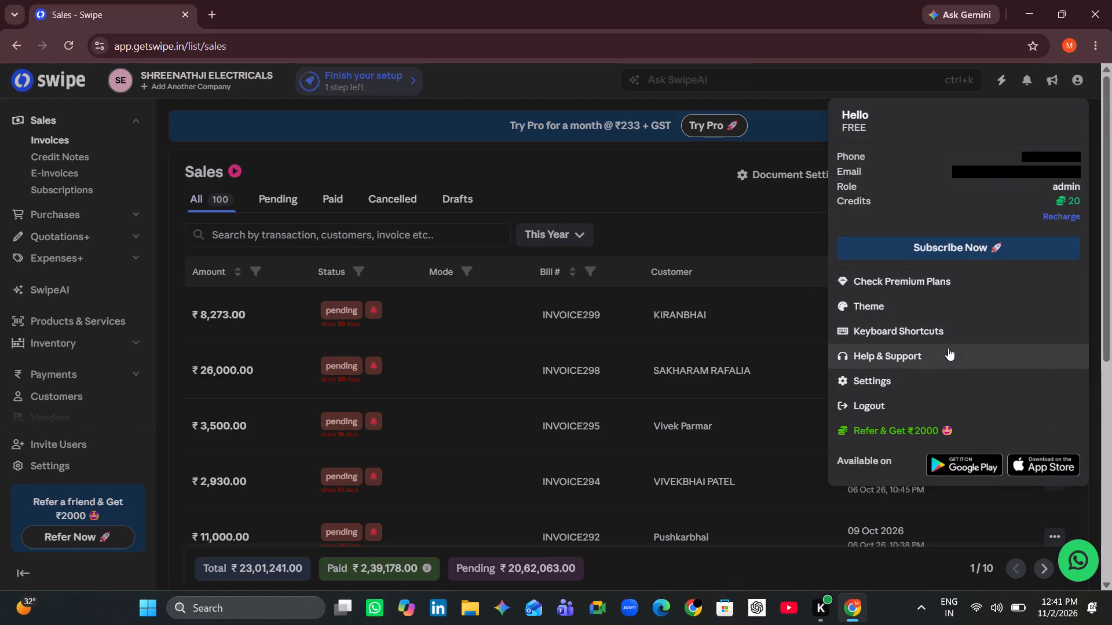
left_click(906, 380)
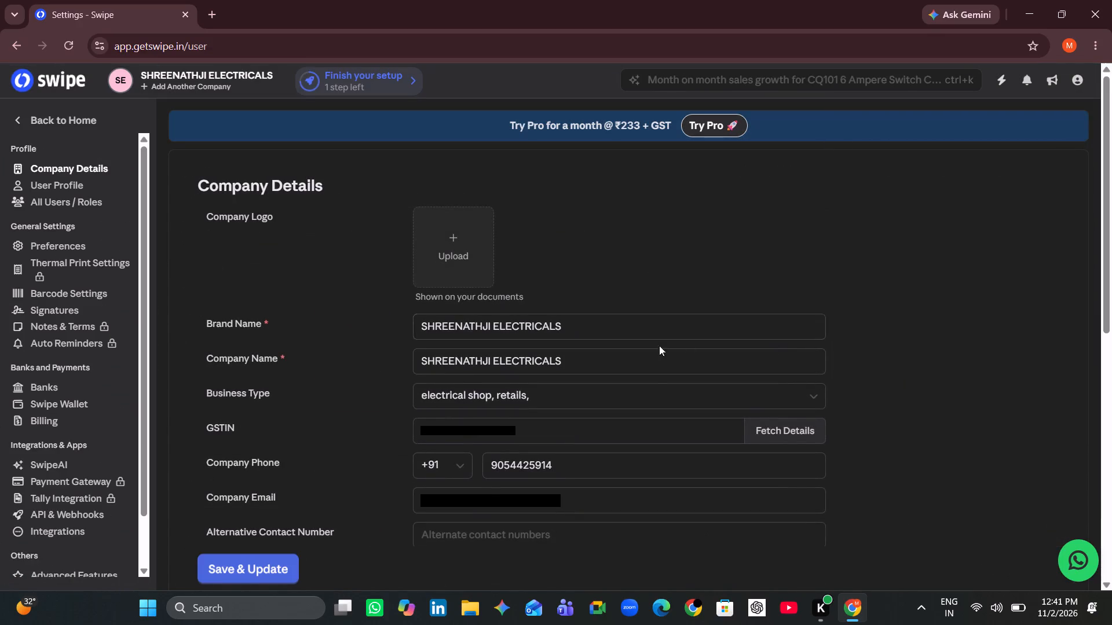
scroll(657, 348, "down", 2)
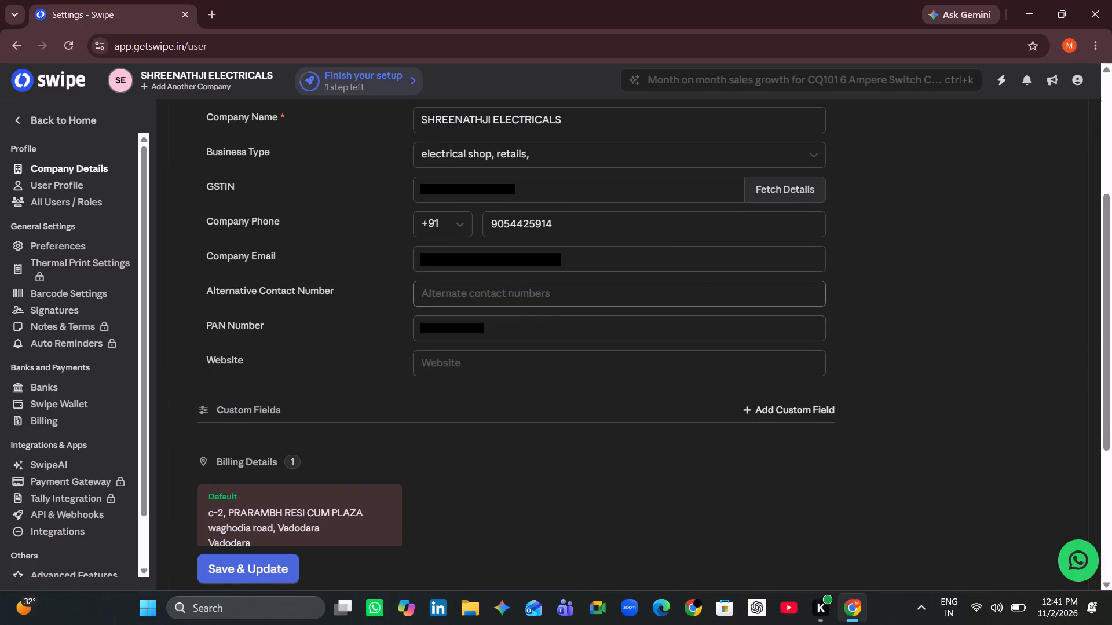
left_click(534, 296)
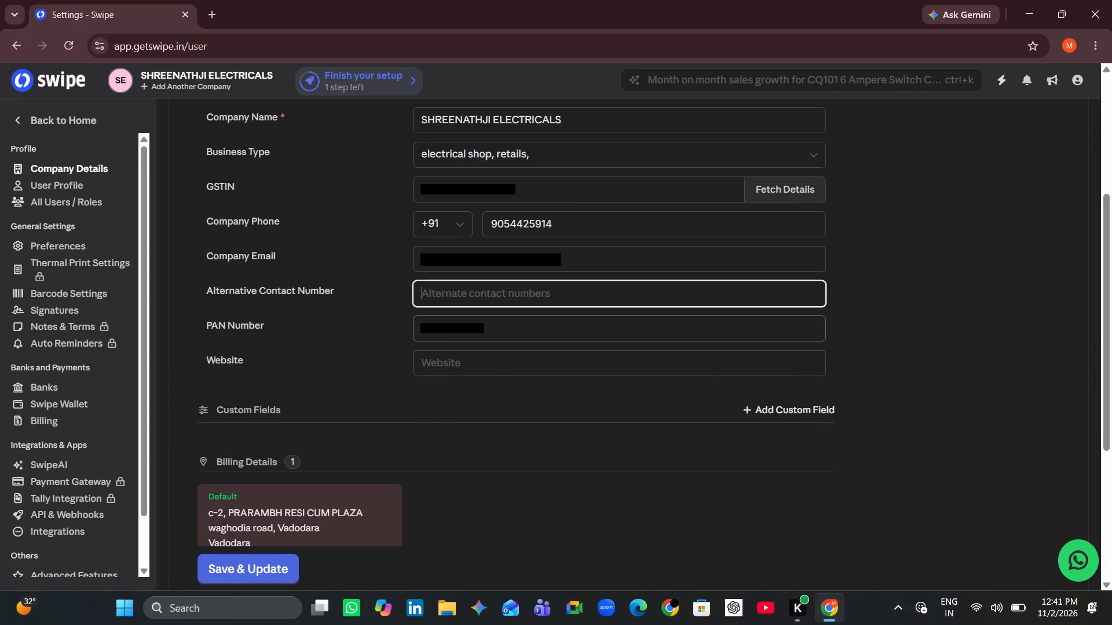
left_click(554, 365)
scroll(554, 365, "down", 2)
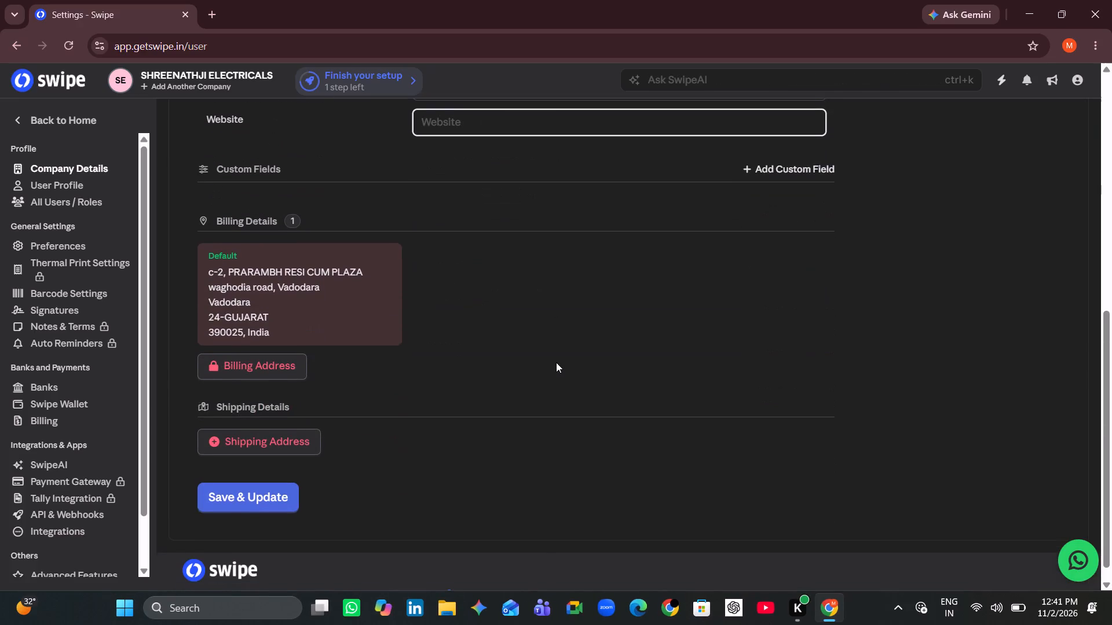
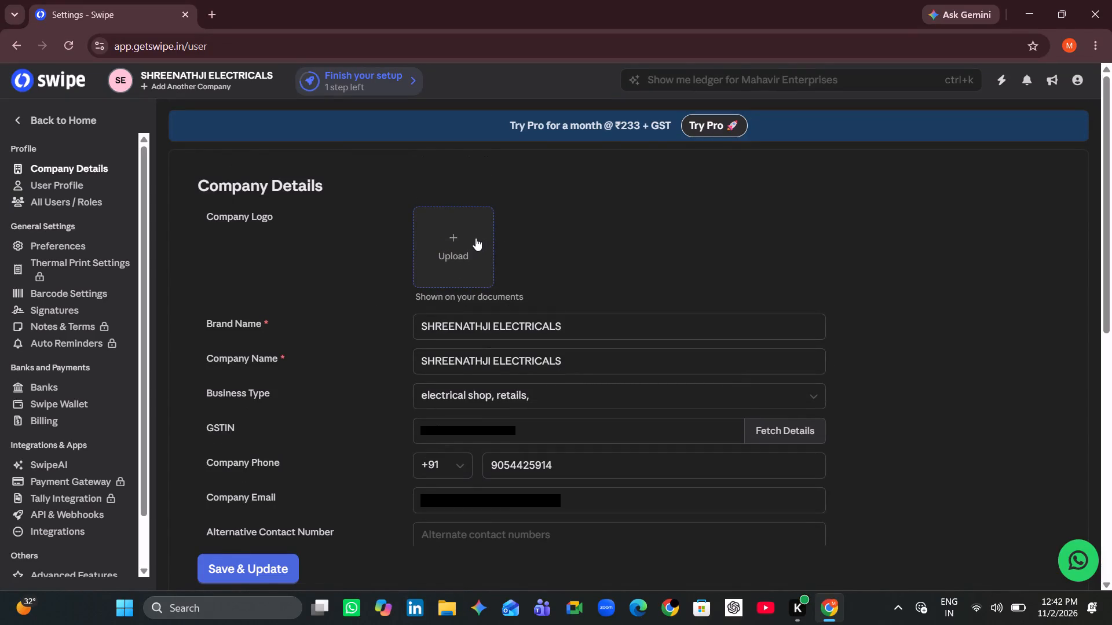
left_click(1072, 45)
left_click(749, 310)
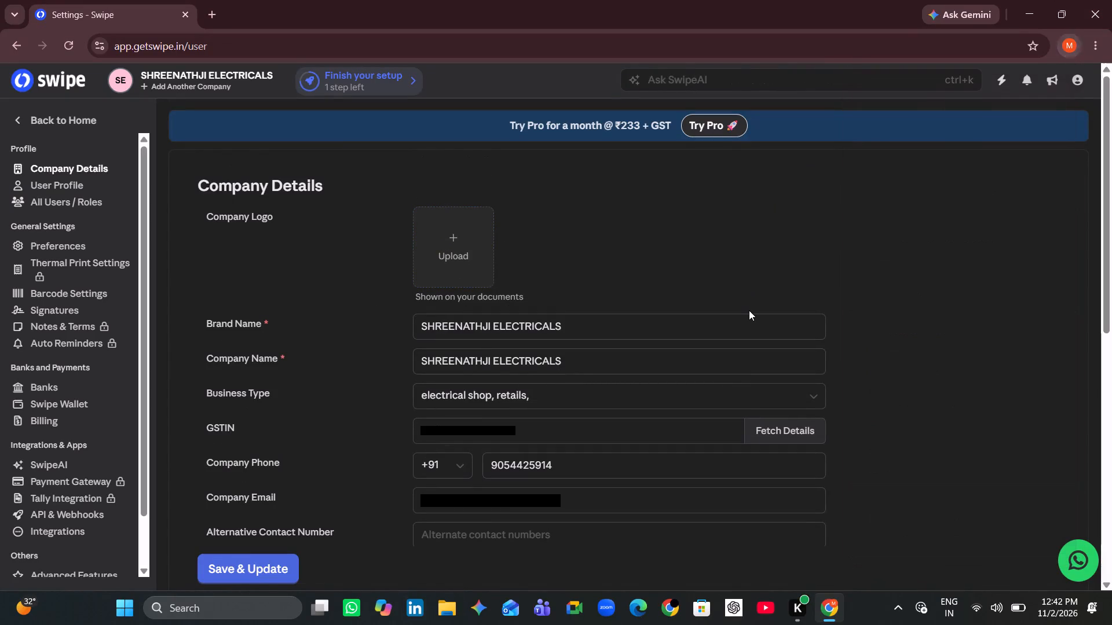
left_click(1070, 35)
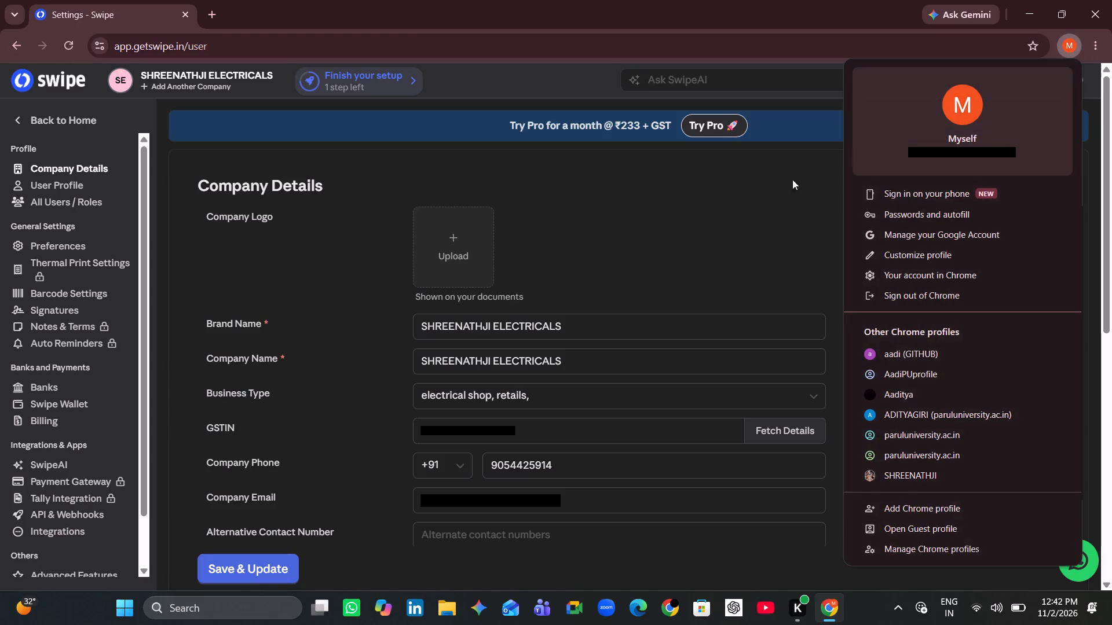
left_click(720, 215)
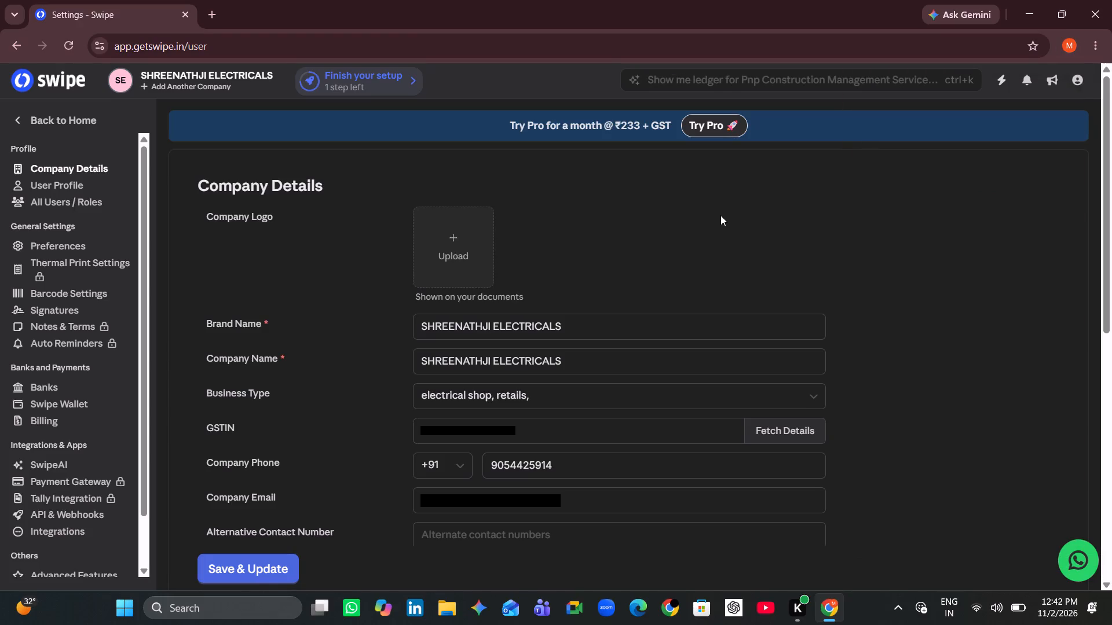
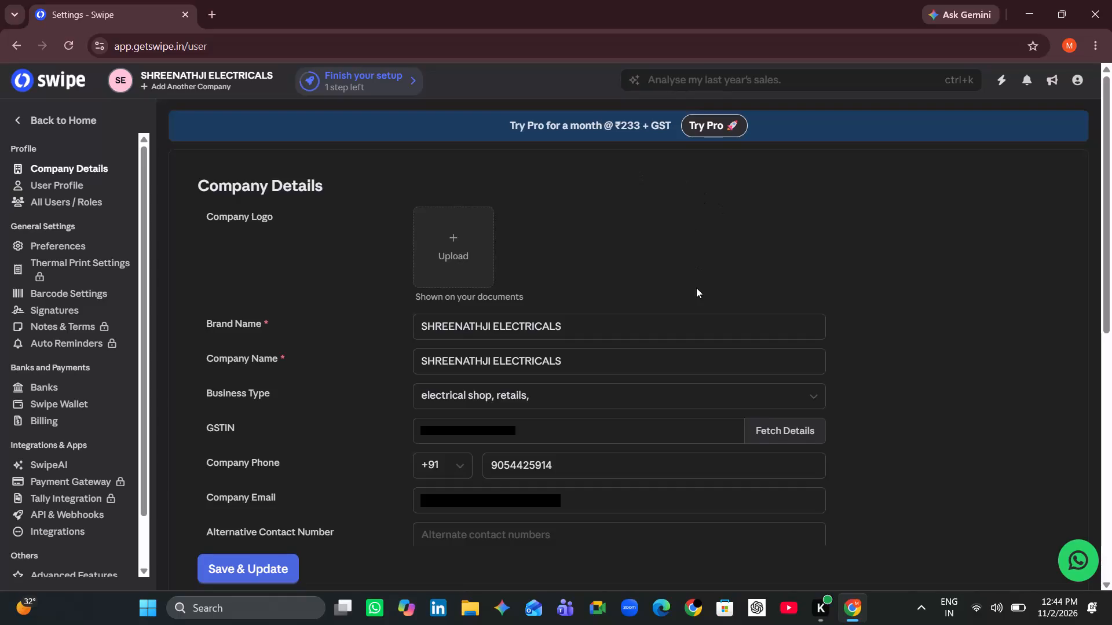
Review the company details form, from the logo and contact fields through the billing and shipping details.
scroll(686, 297, "down", 2)
scroll(650, 306, "up", 1)
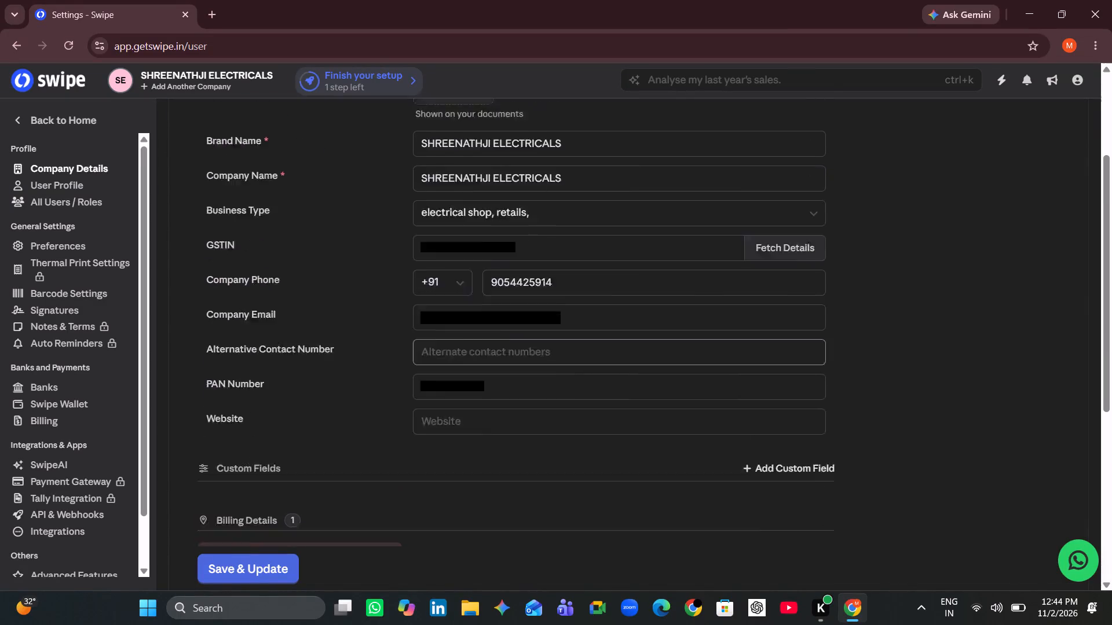
scroll(650, 306, "up", 1)
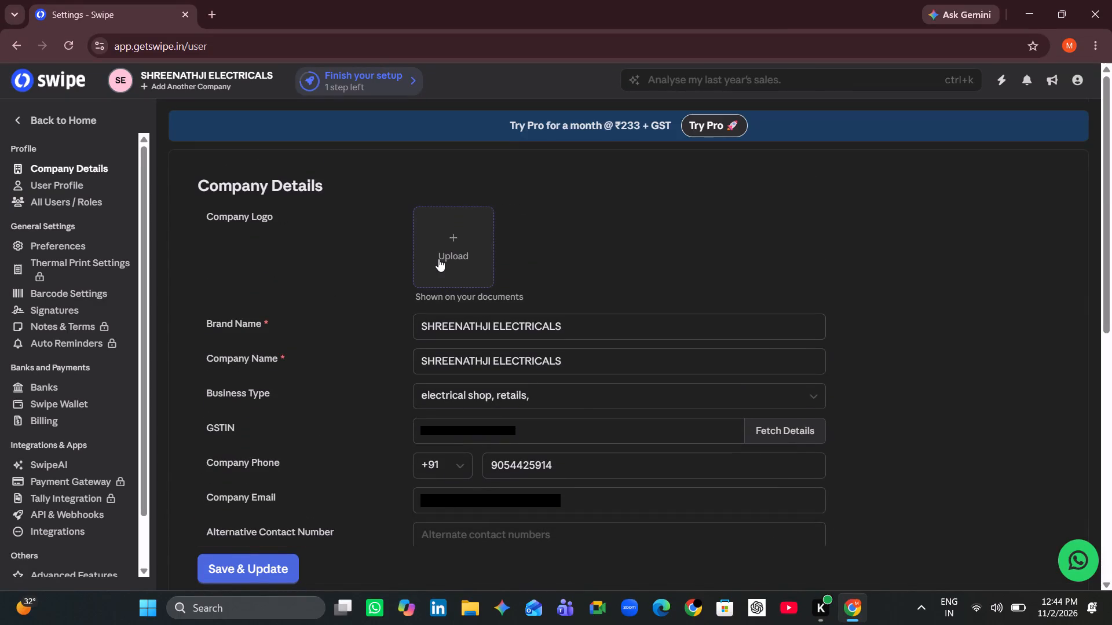
scroll(382, 321, "down", 7)
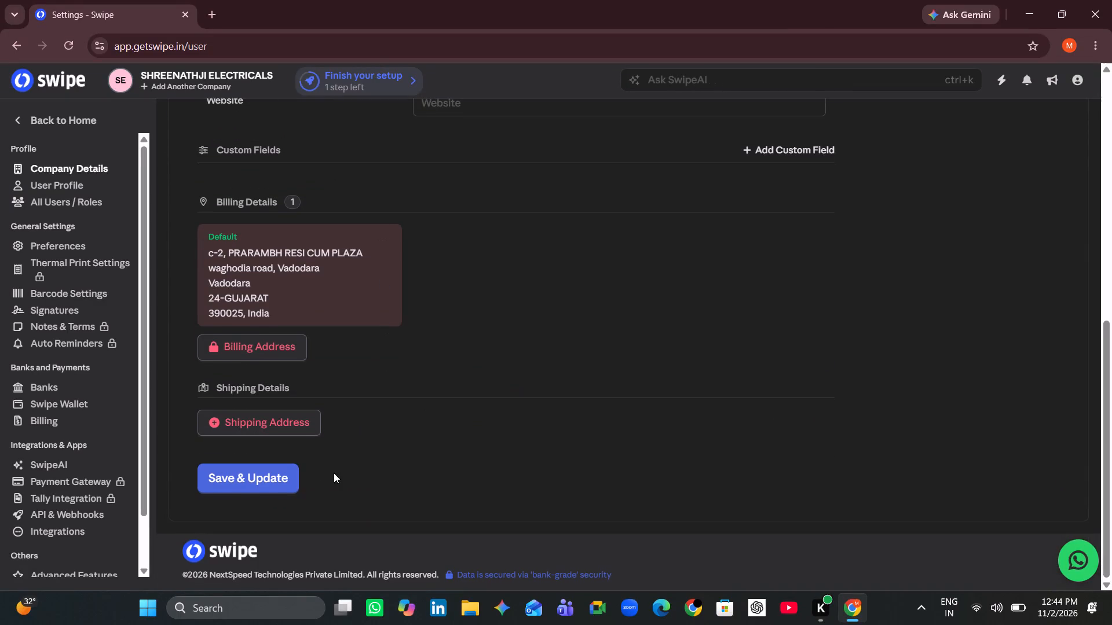
scroll(224, 519, "up", 4)
scroll(199, 473, "up", 8)
Leave the company settings and return to the home page.
left_click(16, 112)
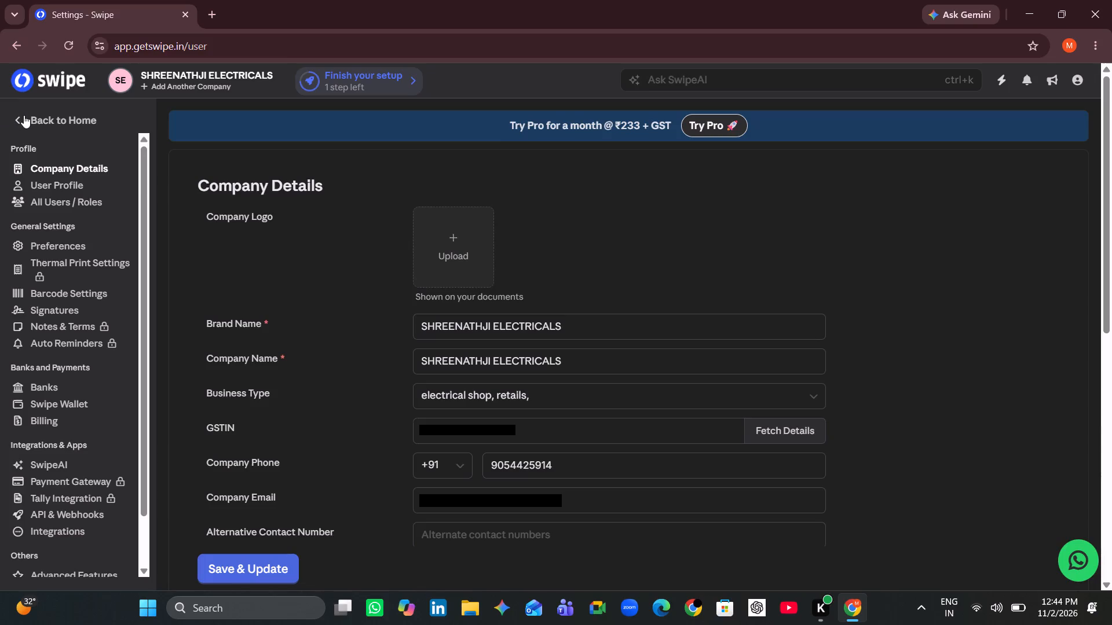
left_click(33, 119)
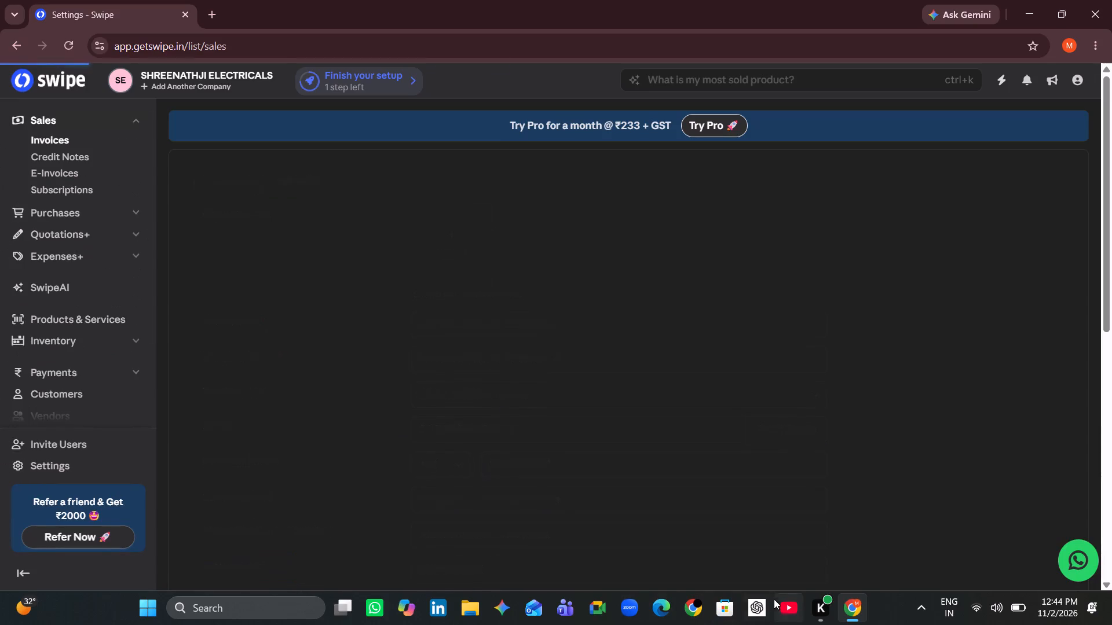
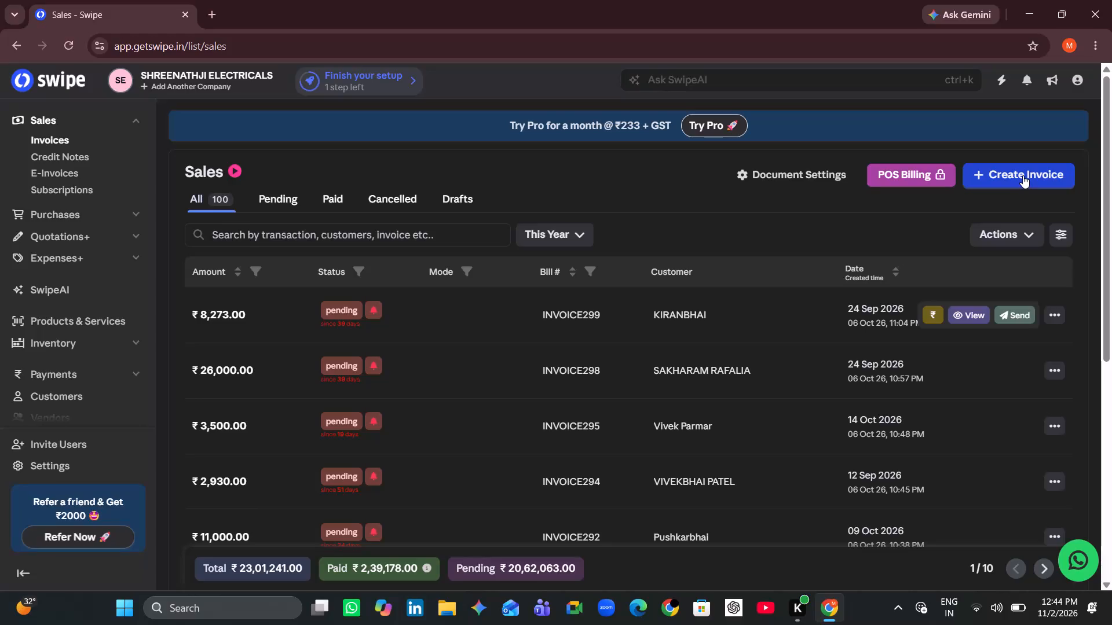
Start a new sales invoice and set its invoice date to 02-10-2026.
left_click(1023, 175)
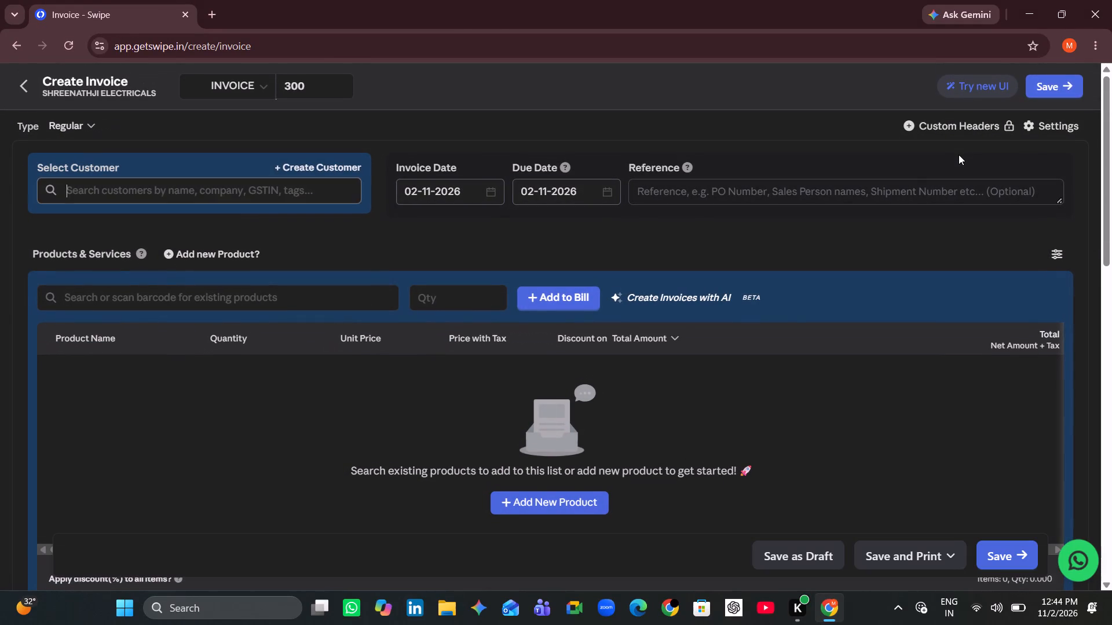
left_click(497, 193)
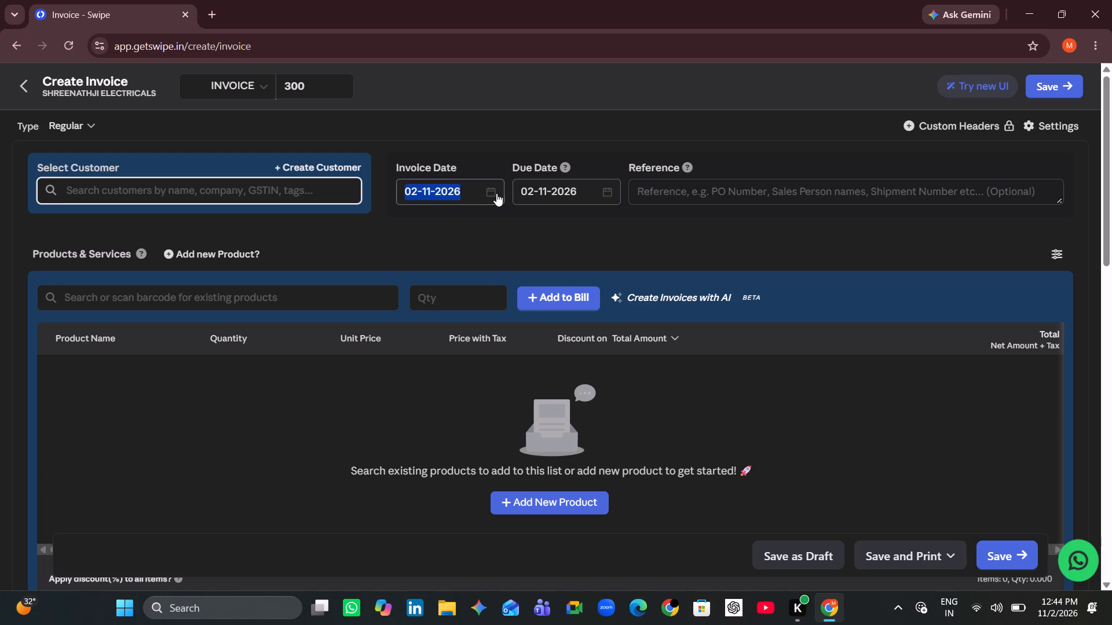
left_click(429, 219)
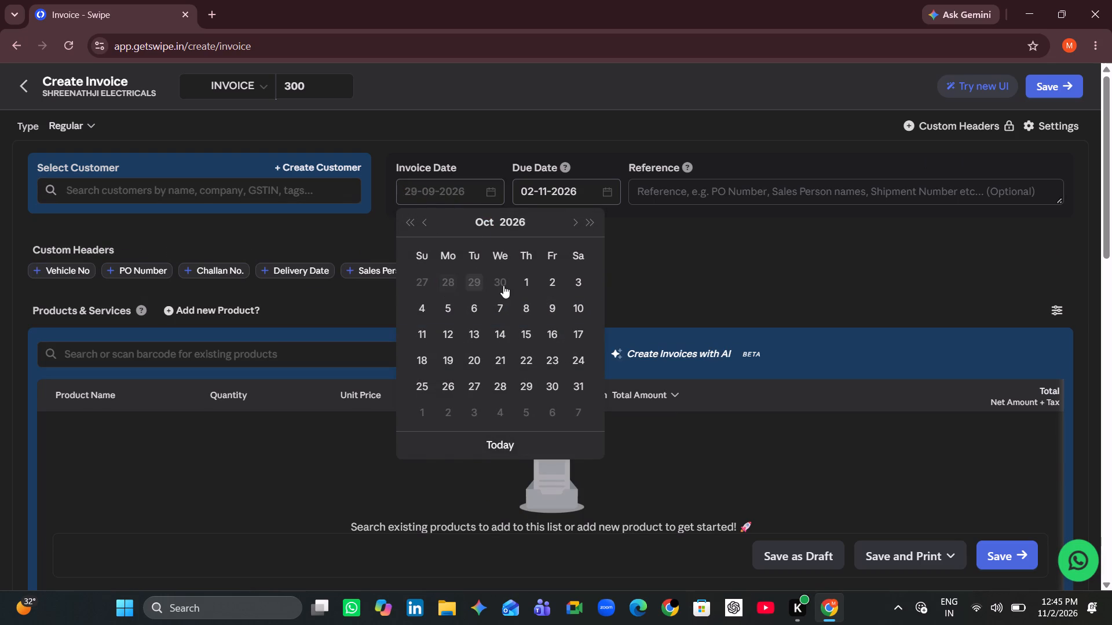
left_click(552, 282)
Find and select J K CONSTRUCTION as the invoice's customer.
left_click(289, 190)
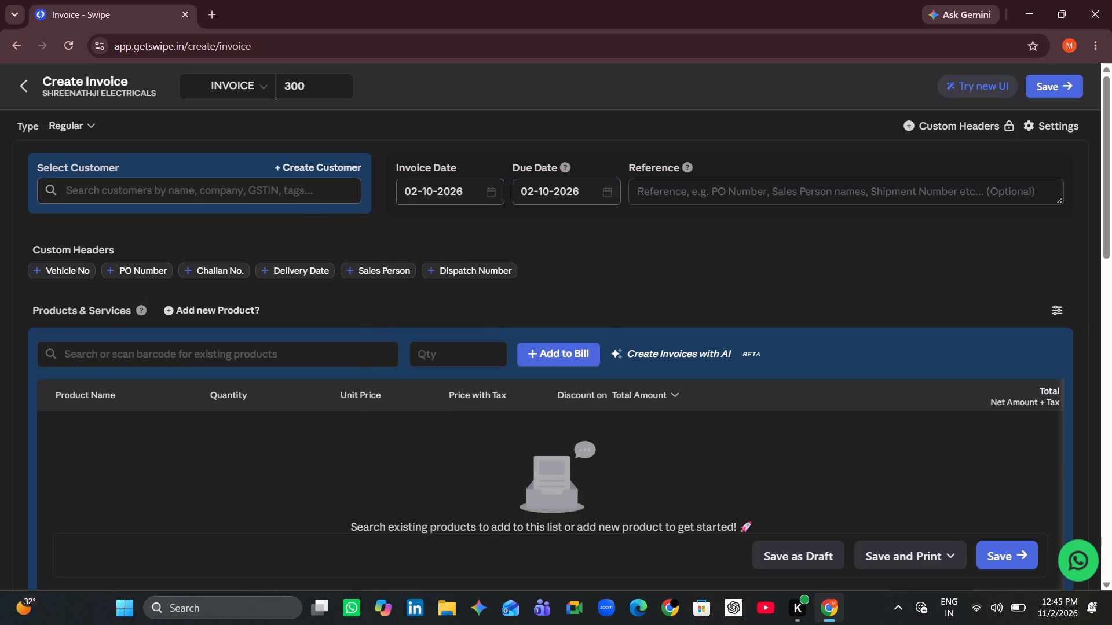
key("shift+j")
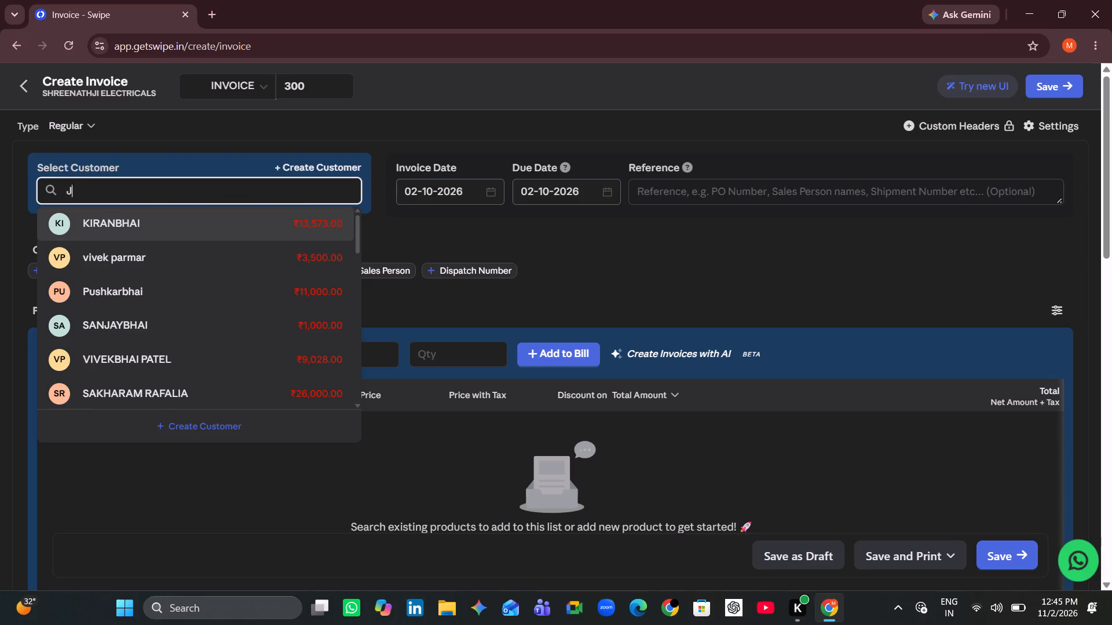
key("shift+l")
key("shift+BackSpace")
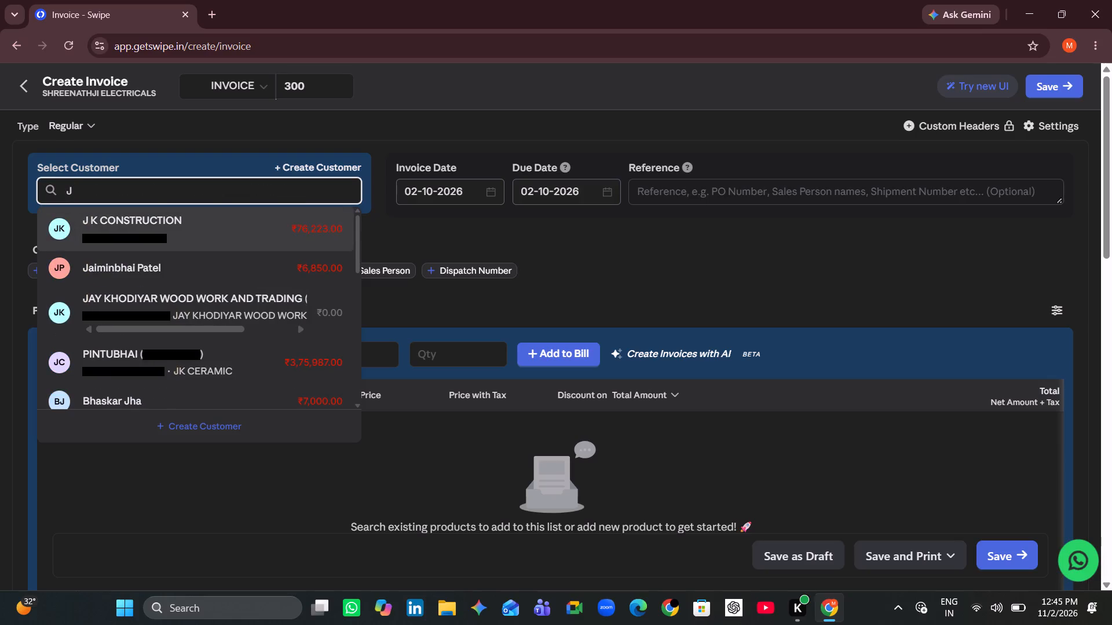
key("shift+k")
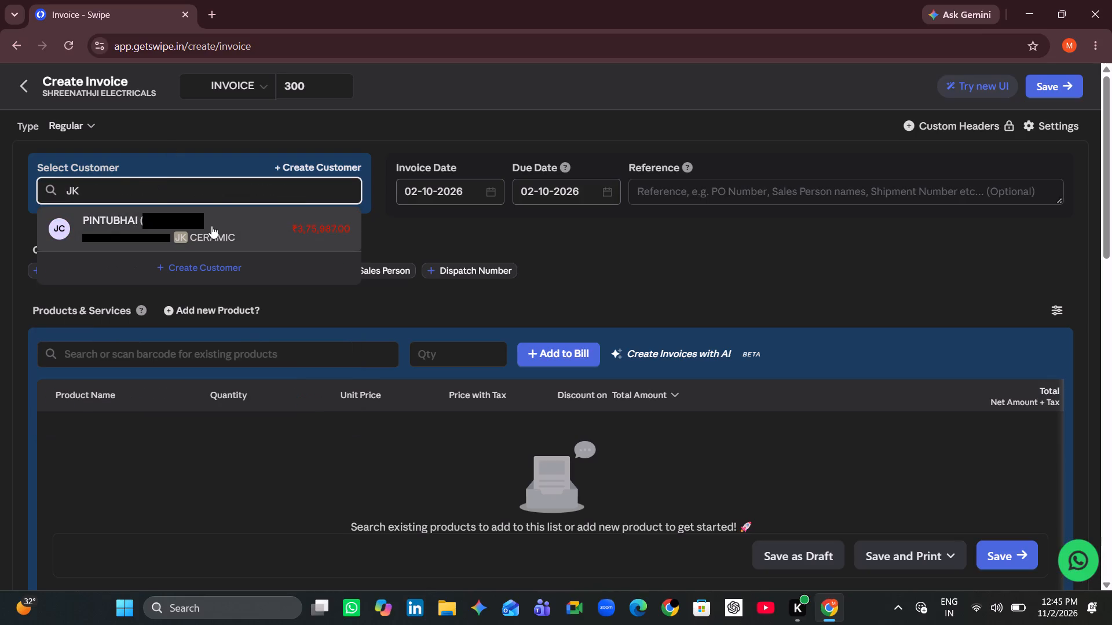
key("BackSpace")
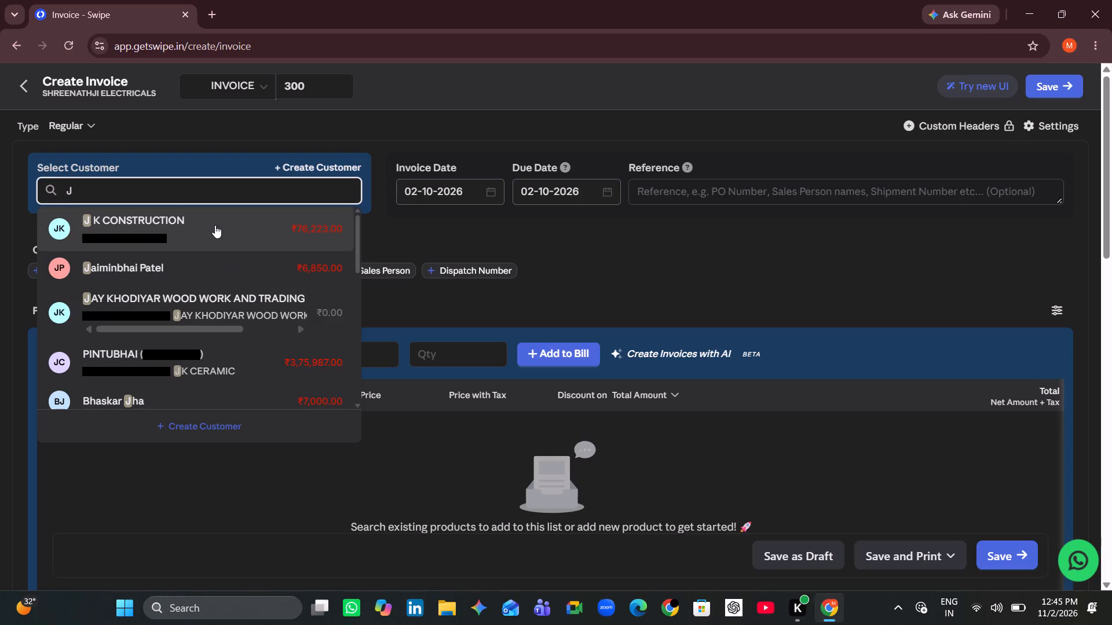
double_click(215, 225)
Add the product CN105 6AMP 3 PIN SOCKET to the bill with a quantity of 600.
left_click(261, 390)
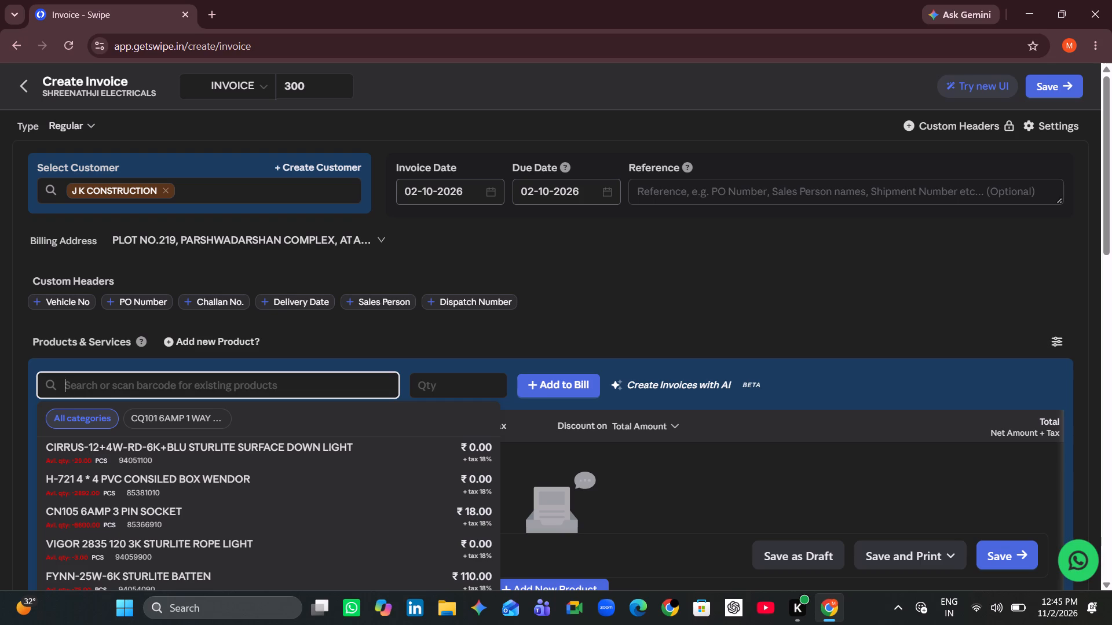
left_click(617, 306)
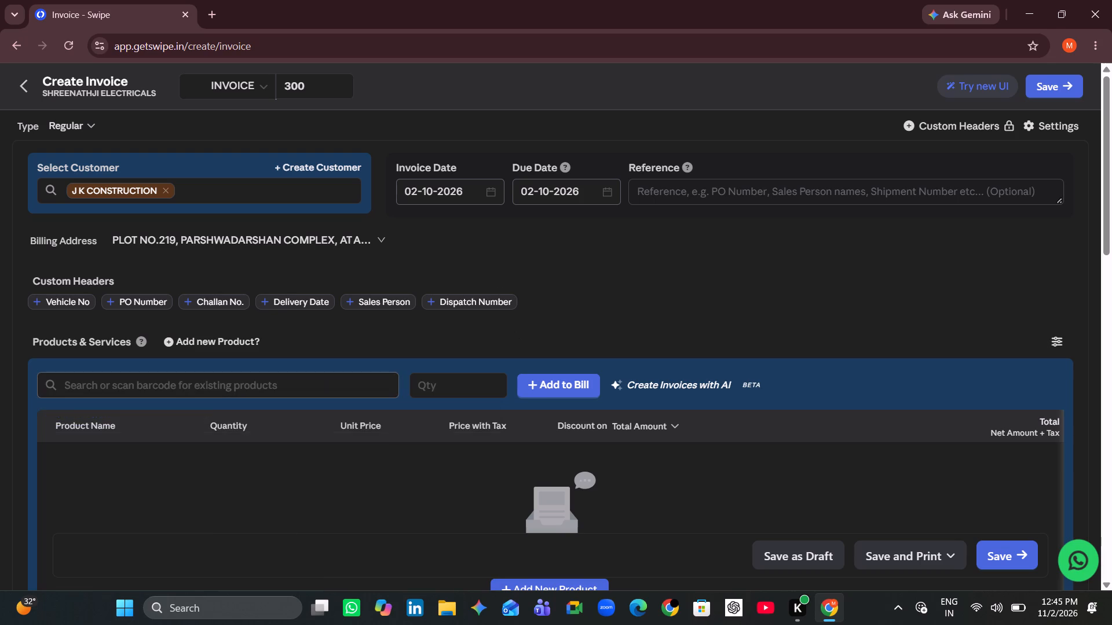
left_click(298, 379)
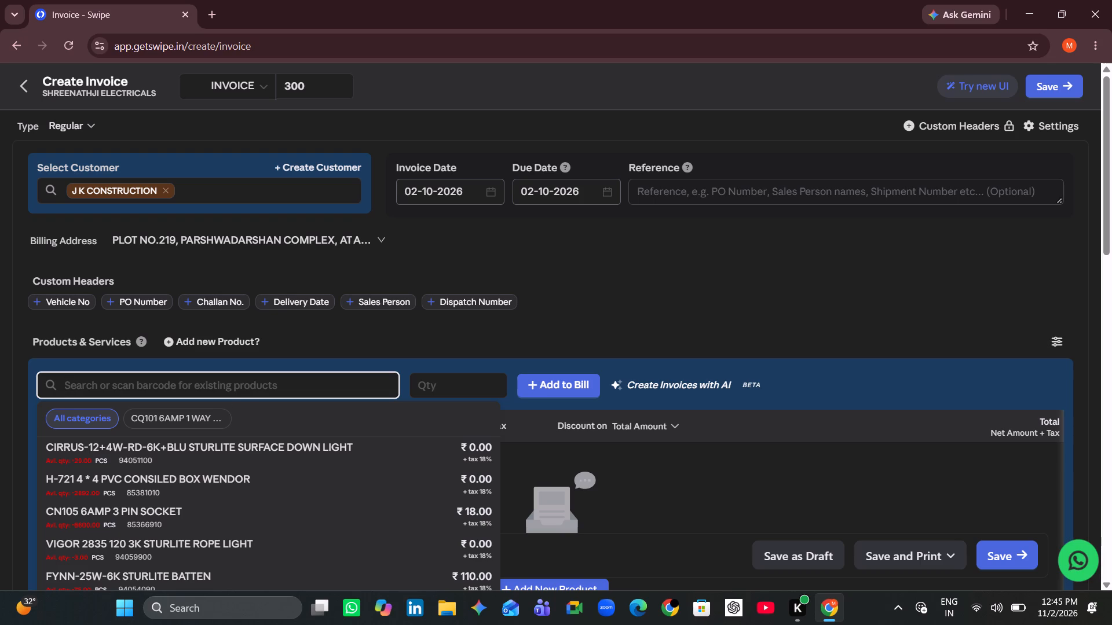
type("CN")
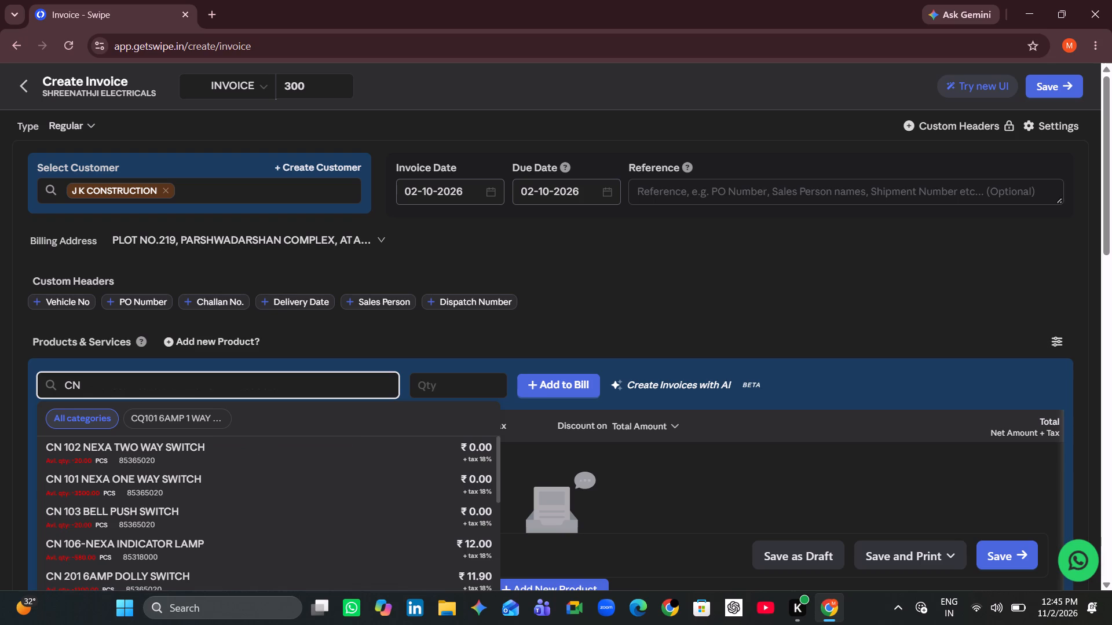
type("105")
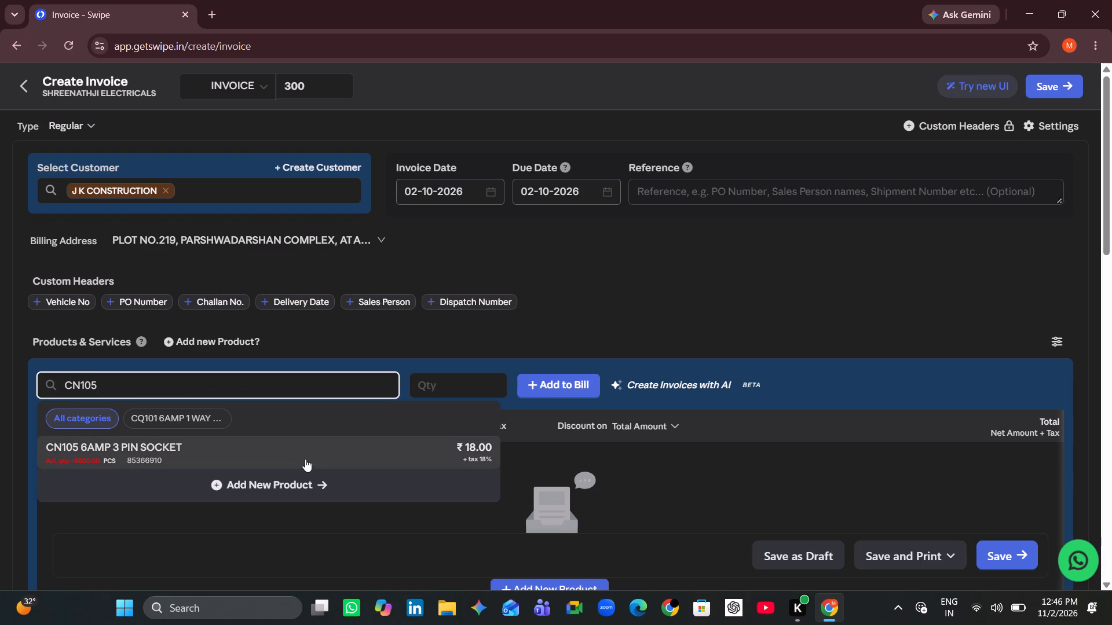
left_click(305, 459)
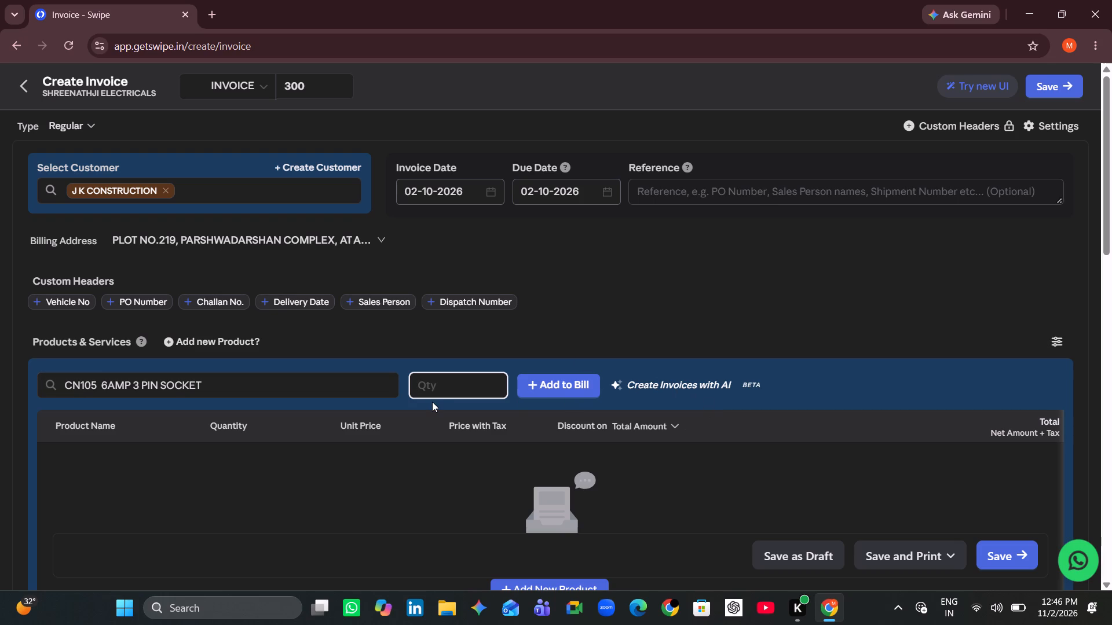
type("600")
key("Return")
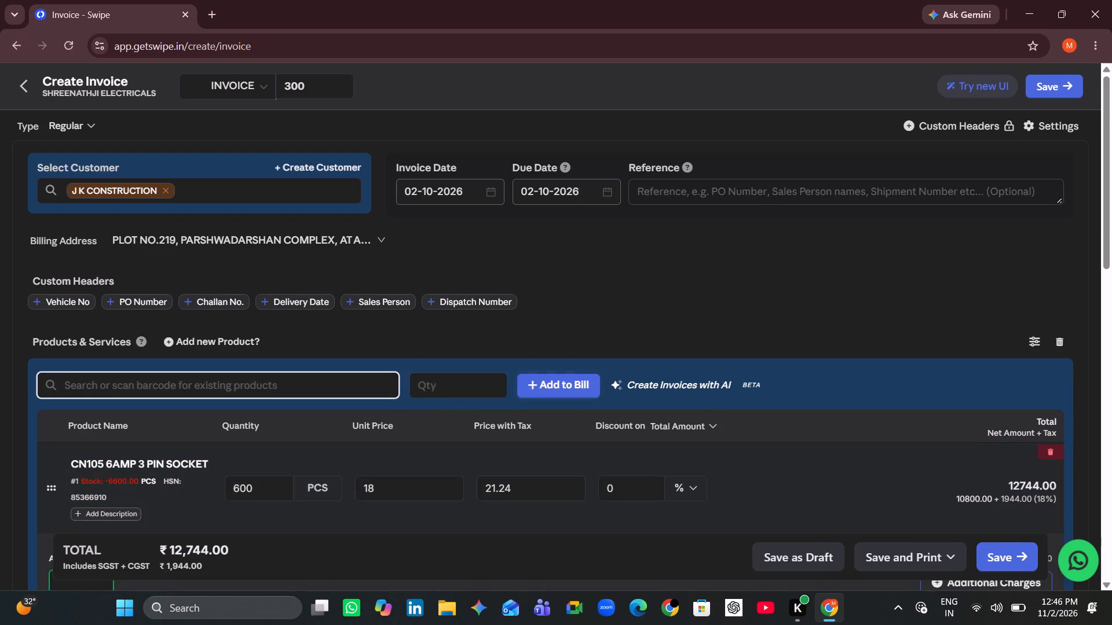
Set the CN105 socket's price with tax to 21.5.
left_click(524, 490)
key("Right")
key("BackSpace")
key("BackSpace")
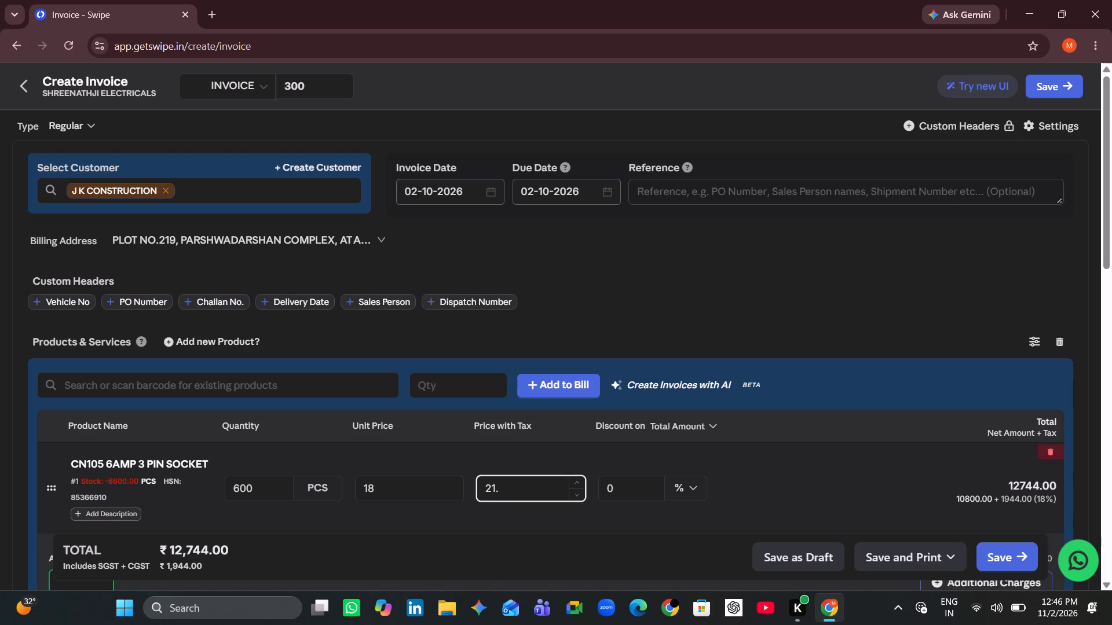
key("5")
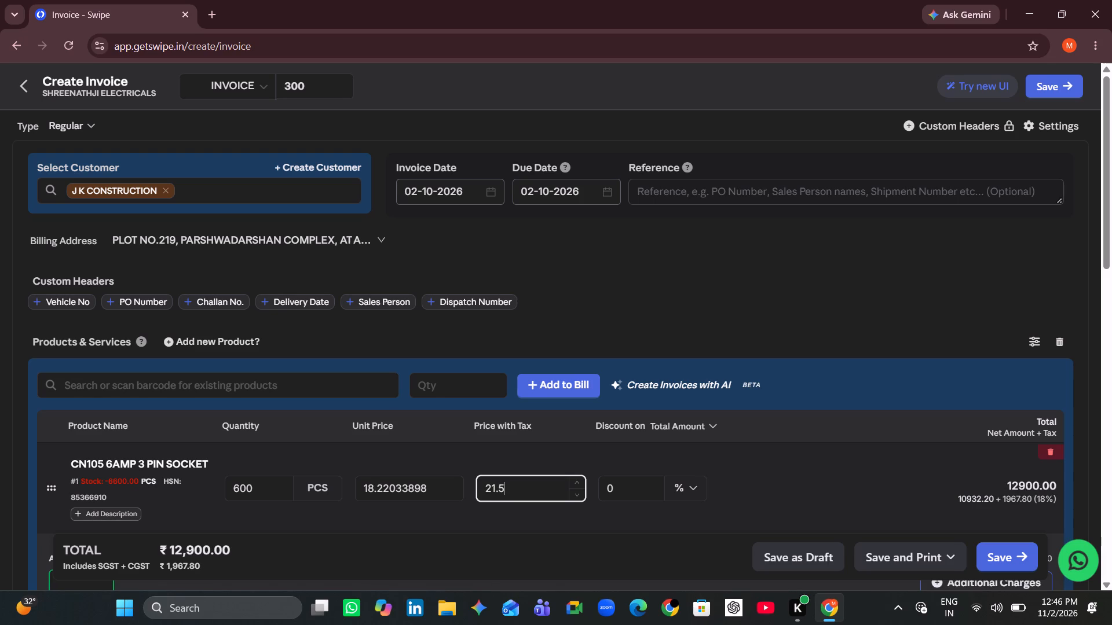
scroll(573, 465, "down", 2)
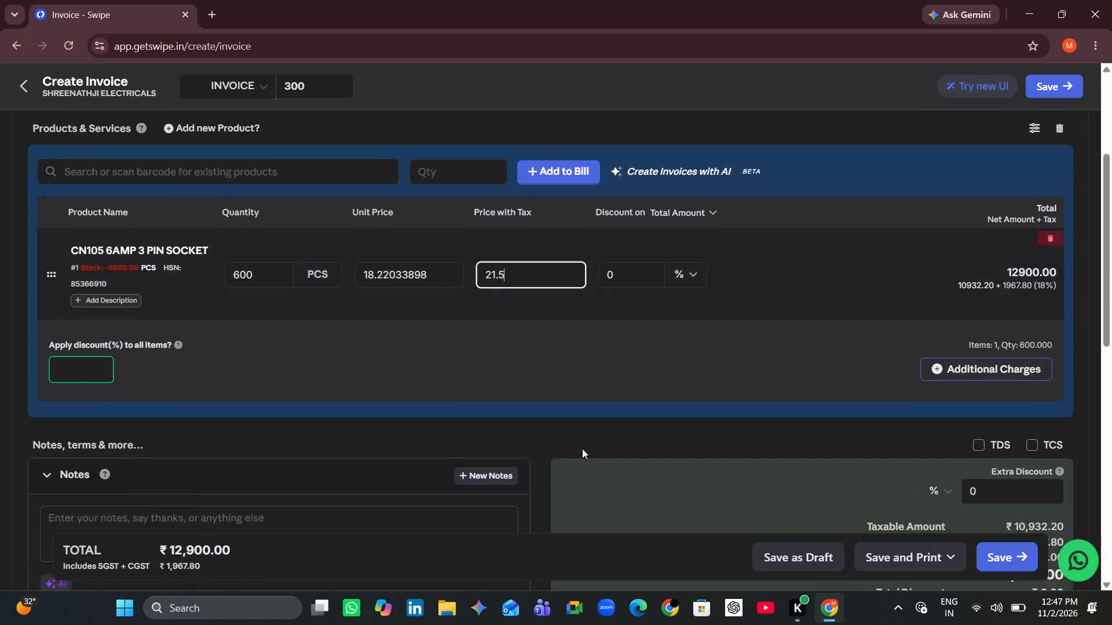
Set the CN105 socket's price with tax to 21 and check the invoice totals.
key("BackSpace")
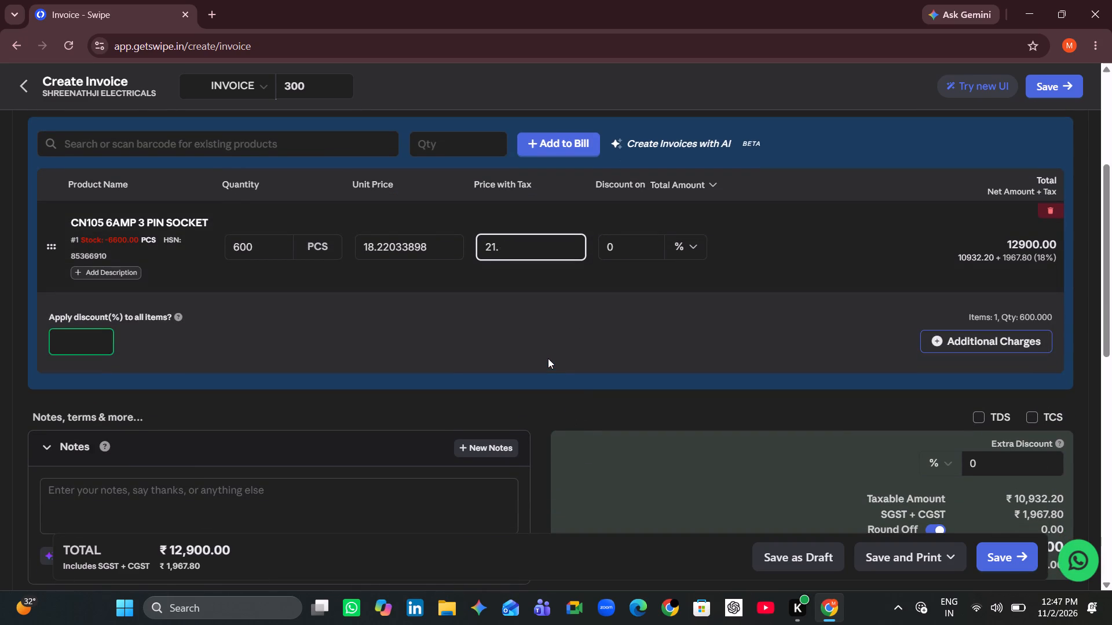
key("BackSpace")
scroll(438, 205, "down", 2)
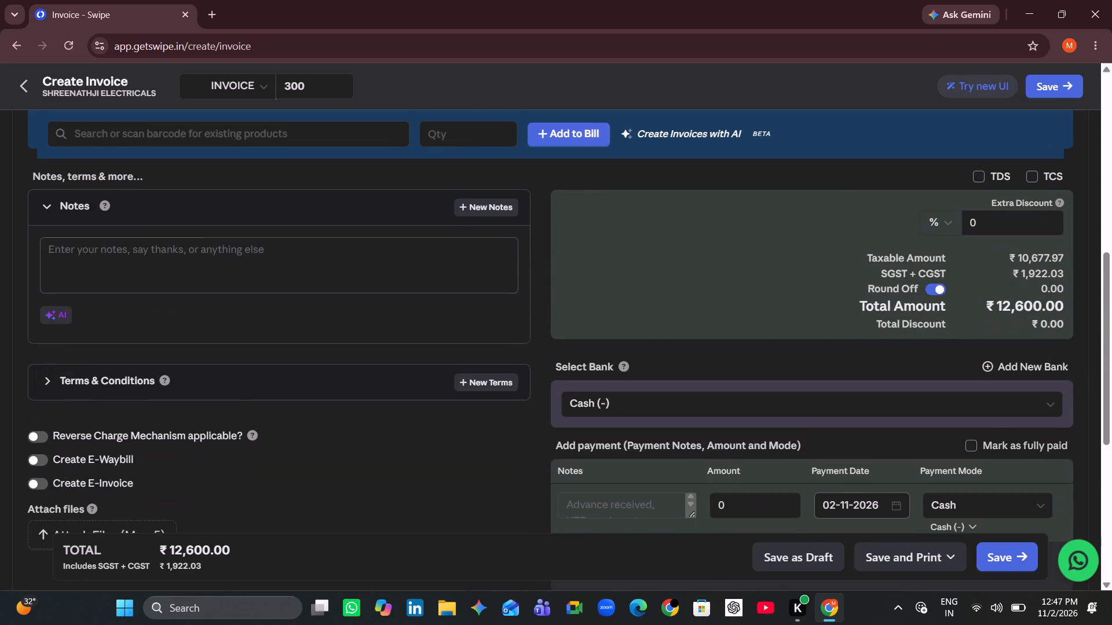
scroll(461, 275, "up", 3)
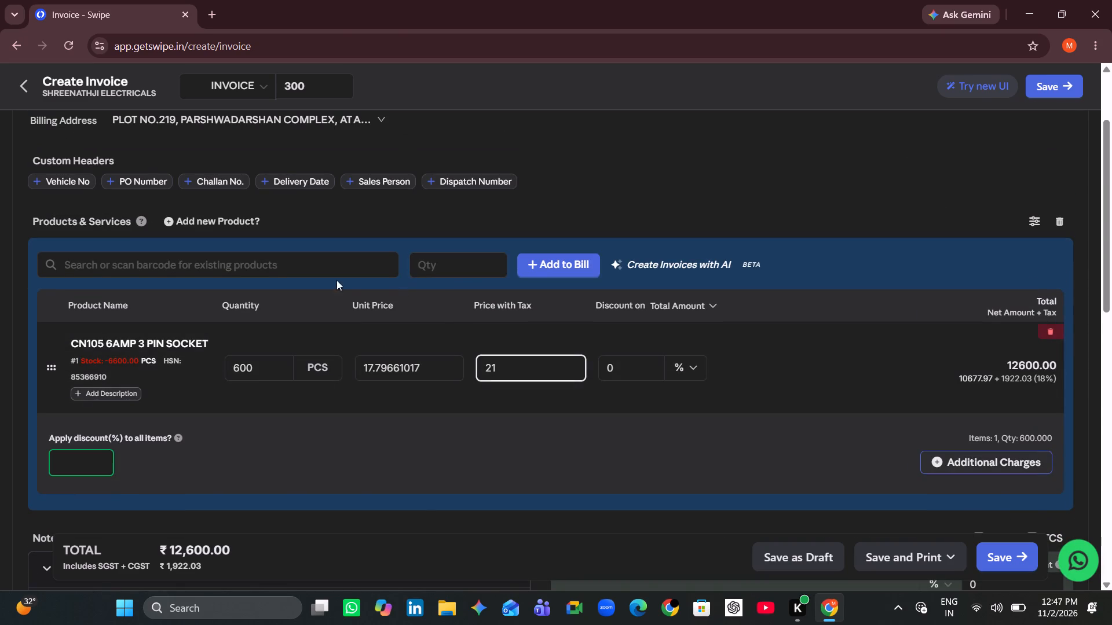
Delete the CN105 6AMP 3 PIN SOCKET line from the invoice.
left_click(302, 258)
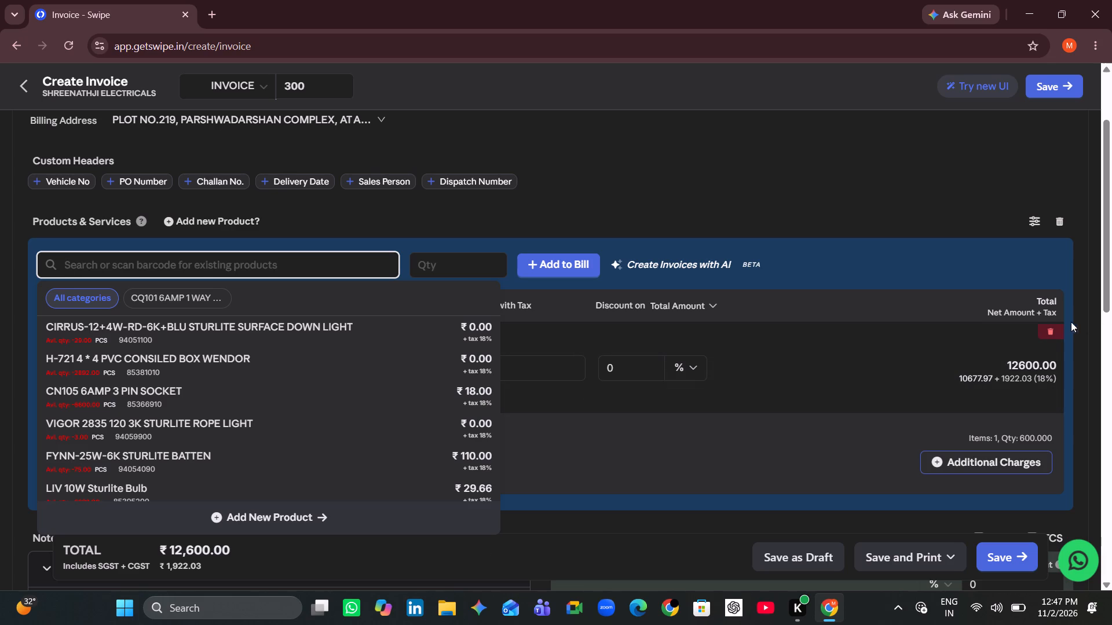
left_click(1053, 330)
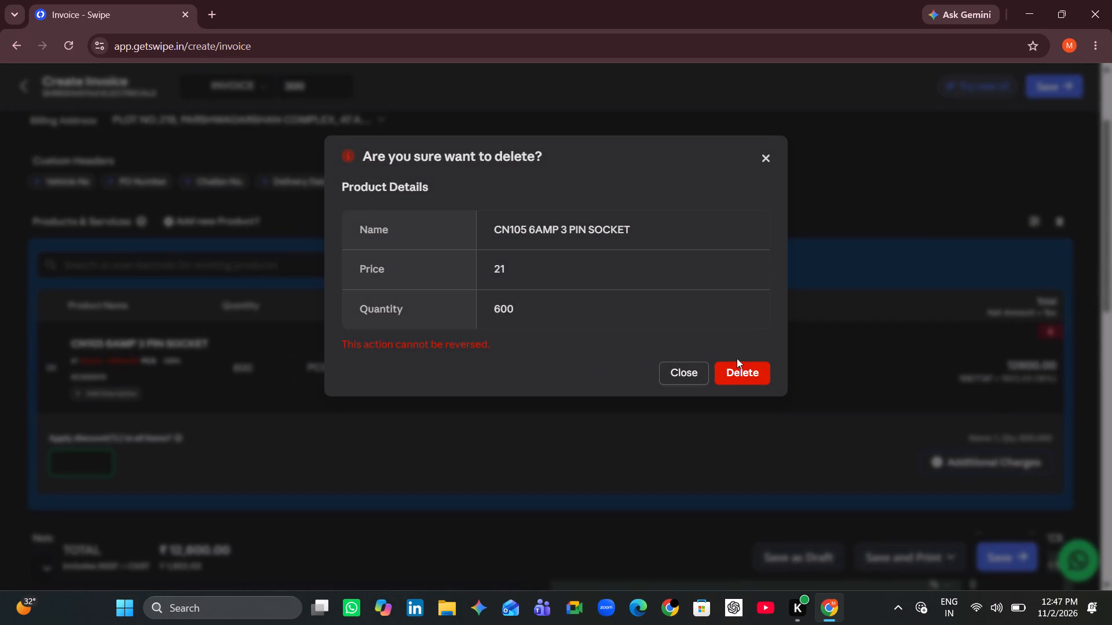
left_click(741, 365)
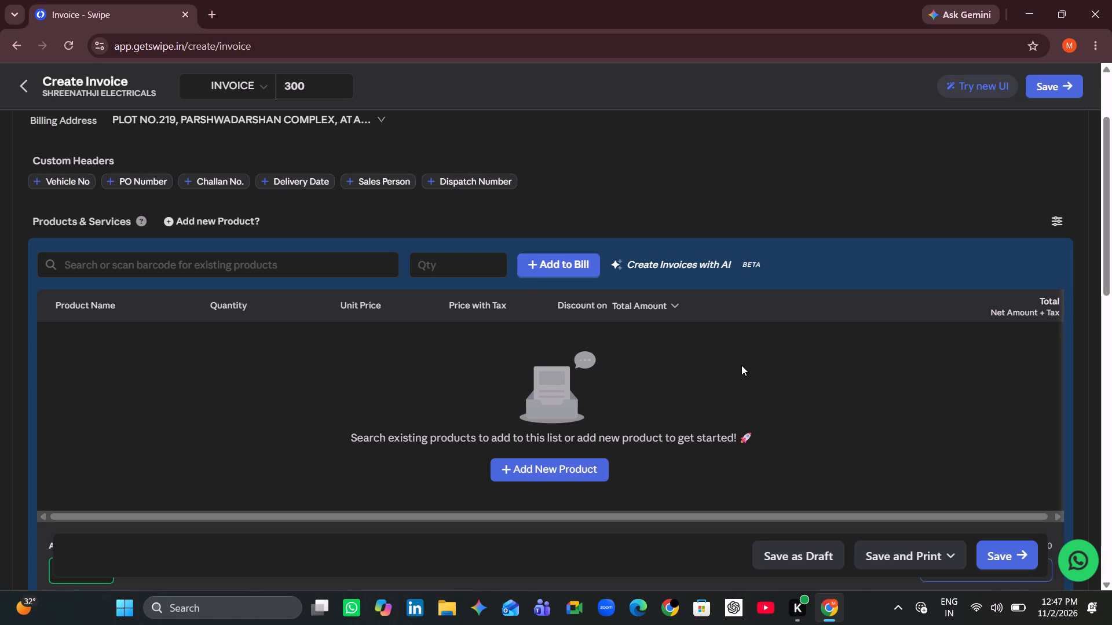
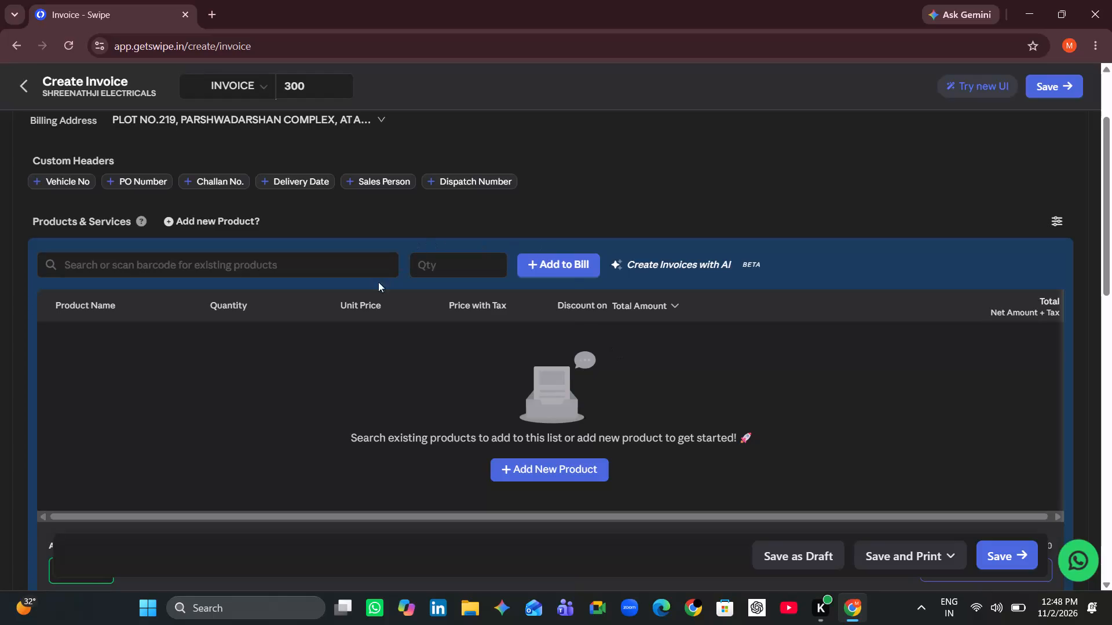
Add the product H-503 NEXA 3 MOD SURFACE BOX WENDOR to the bill with a quantity of 150.
left_click(349, 267)
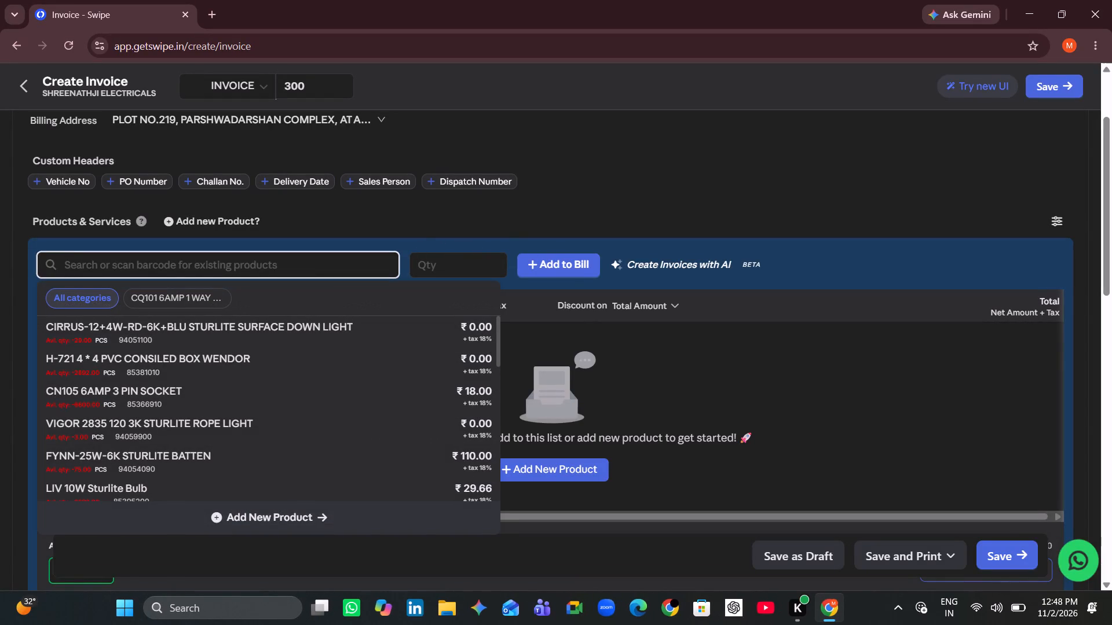
type("503")
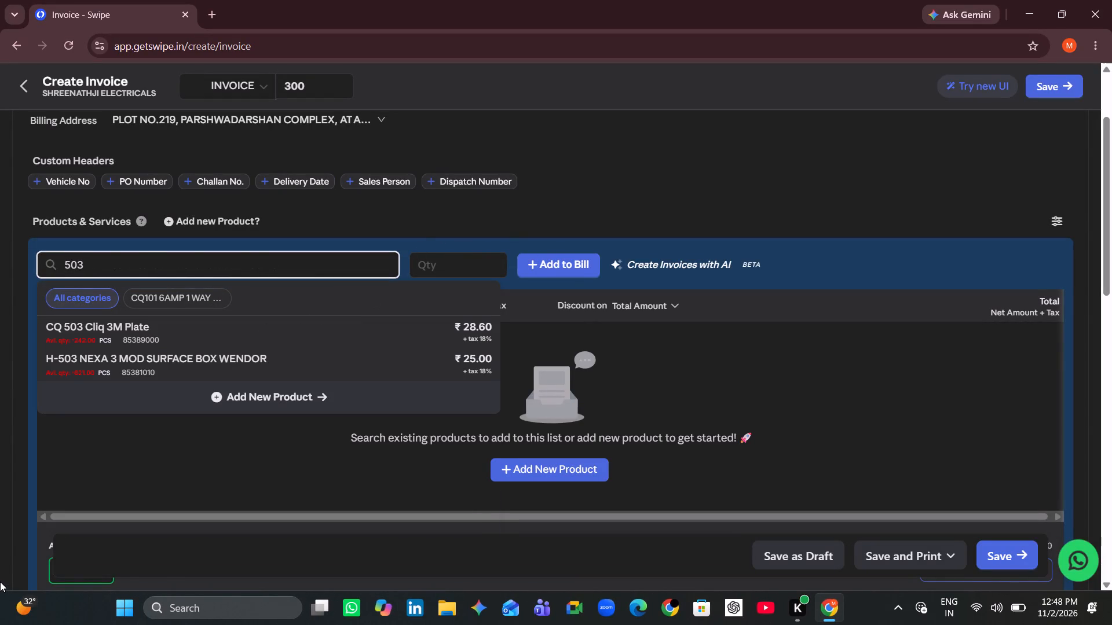
left_click(202, 356)
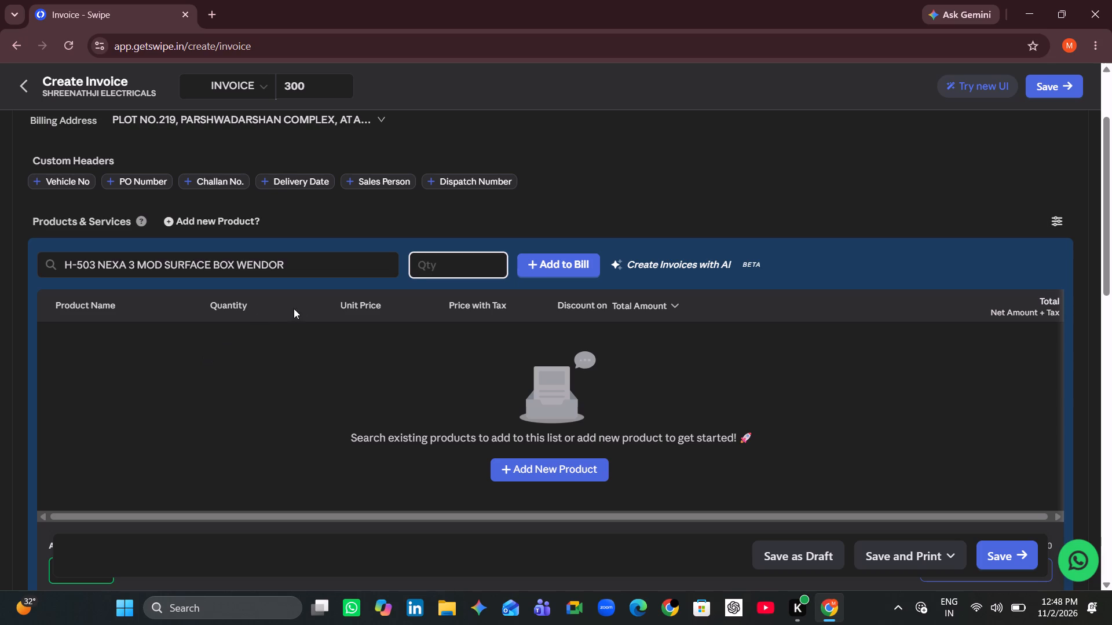
left_click(463, 267)
type("150")
key("Return")
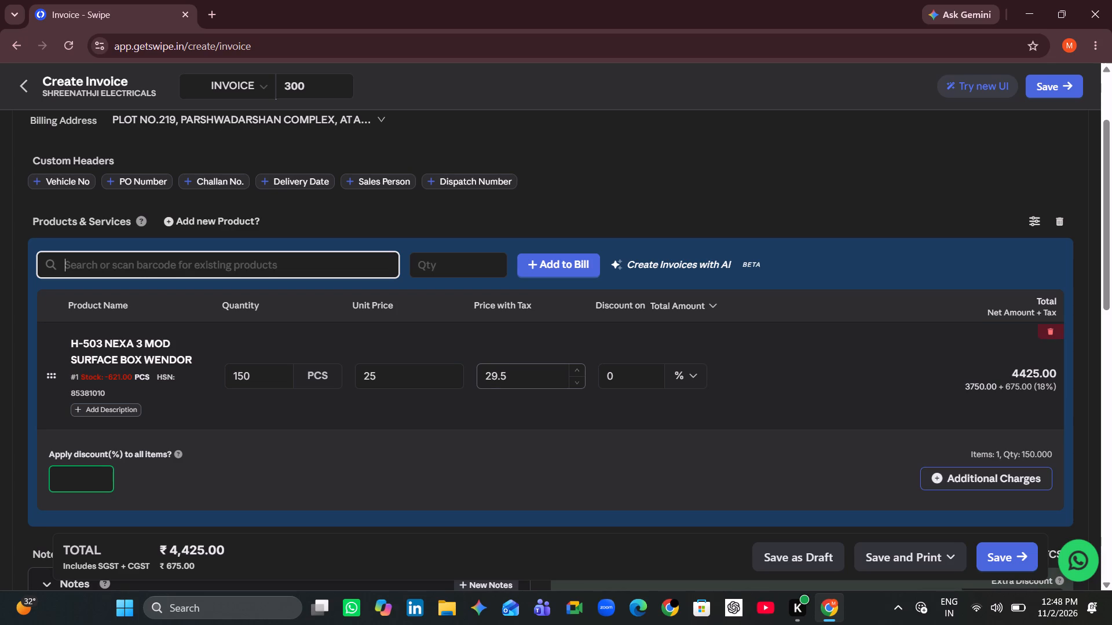
Search the existing products for 505 and select H-505 NEXA 6 MOD SURFACE BOX WENDOR for the bill.
left_click(133, 259)
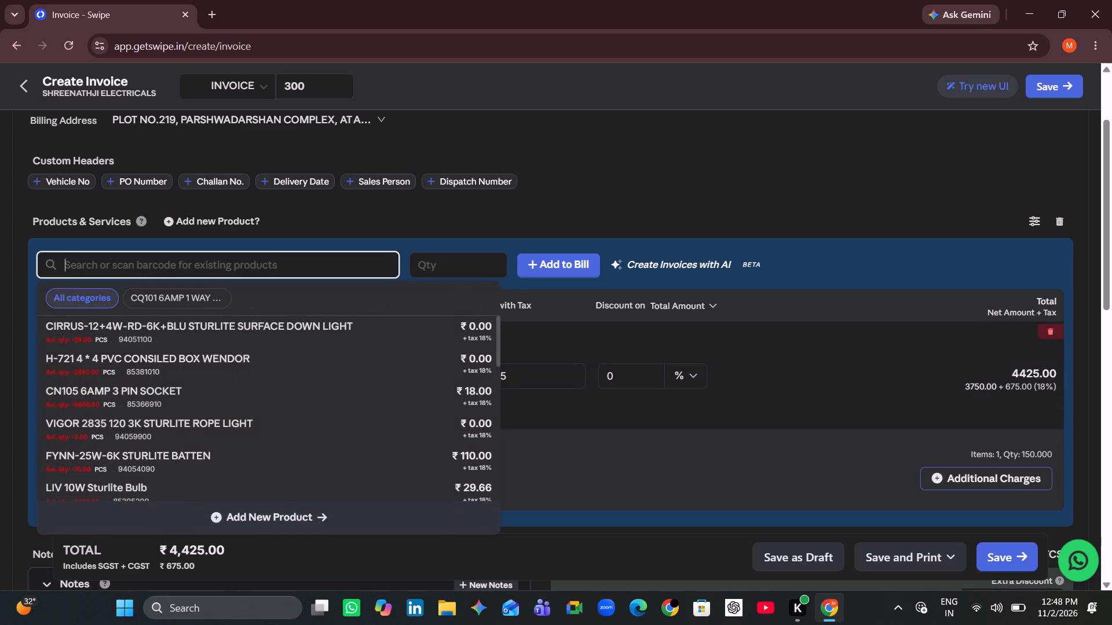
type("505")
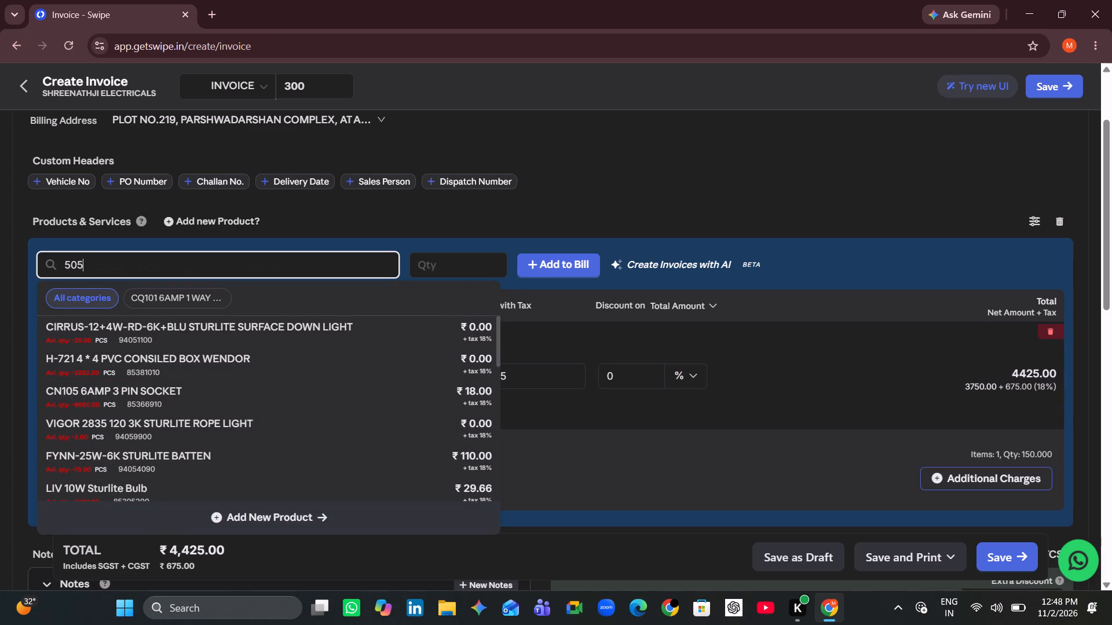
left_click(145, 321)
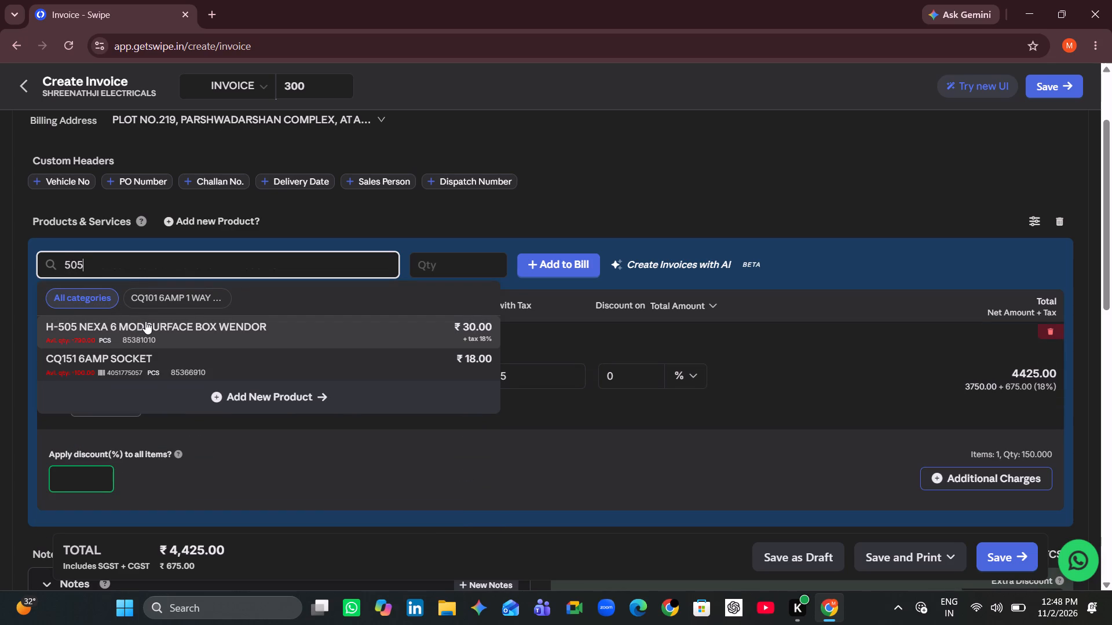
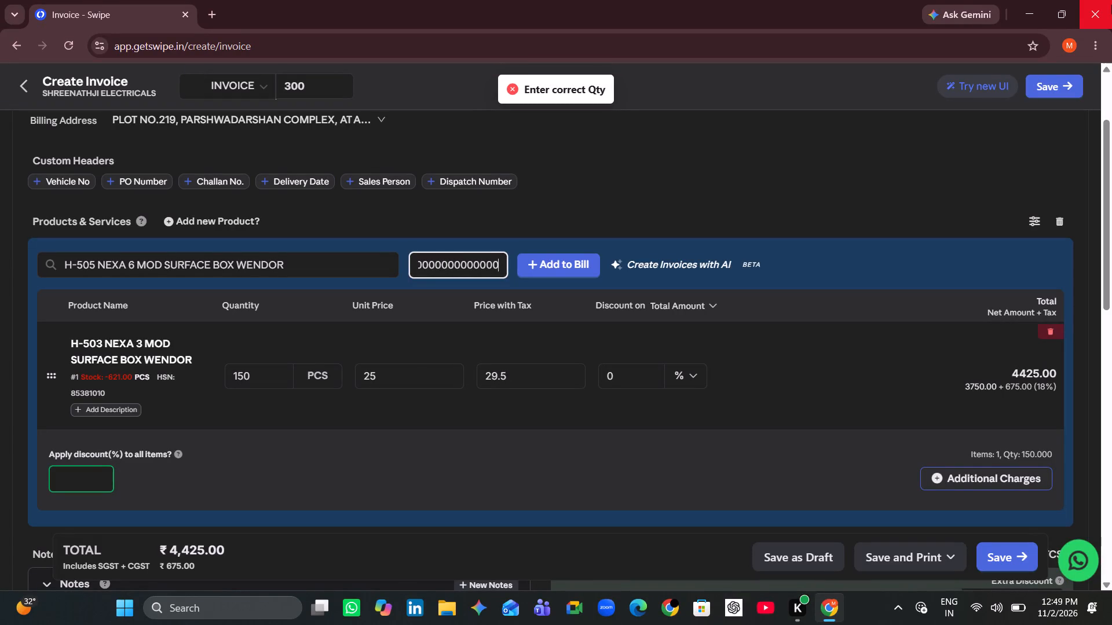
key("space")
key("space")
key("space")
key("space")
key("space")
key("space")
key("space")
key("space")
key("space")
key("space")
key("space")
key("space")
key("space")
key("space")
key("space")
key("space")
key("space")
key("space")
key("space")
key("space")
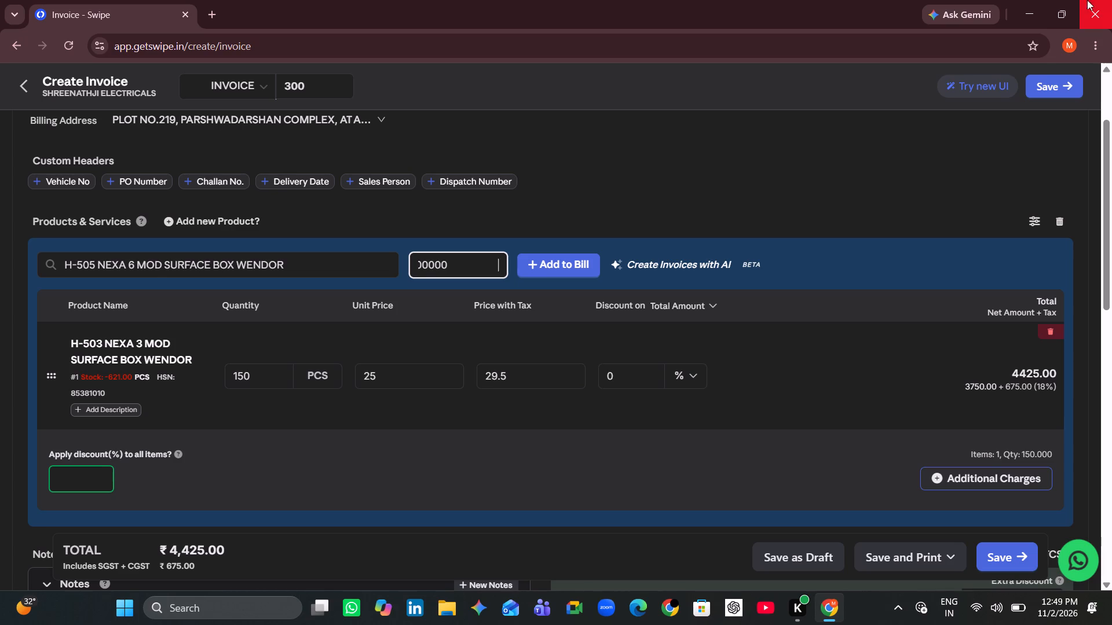
Replace the faulty quantity with 100 and add H-505 NEXA 6 MOD SURFACE BOX WENDOR to the bill.
key("ctrl+BackSpace")
type("100.")
key("BackSpace")
key("Return")
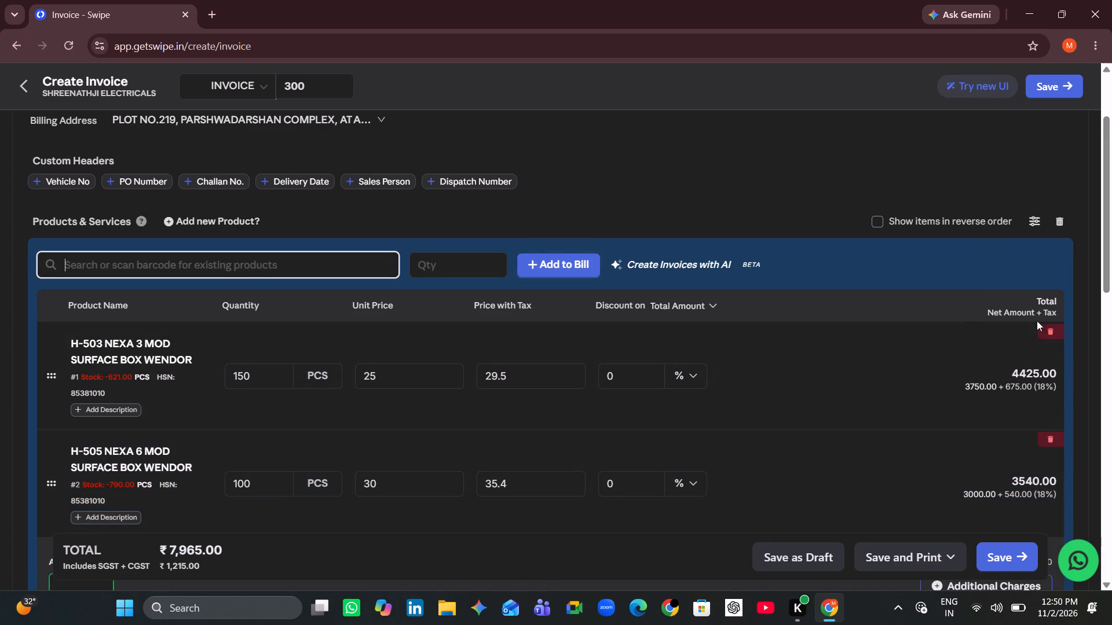
Set the unit price of H-505 NEXA 6 MOD SURFACE BOX WENDOR to 36.
scroll(869, 309, "down", 1)
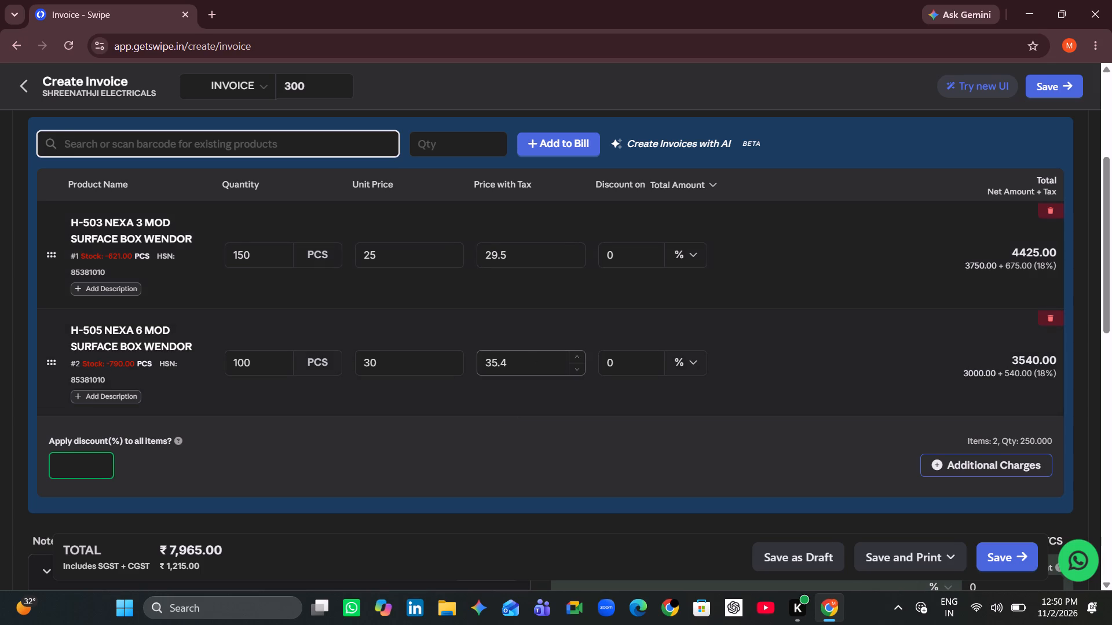
left_click(504, 367)
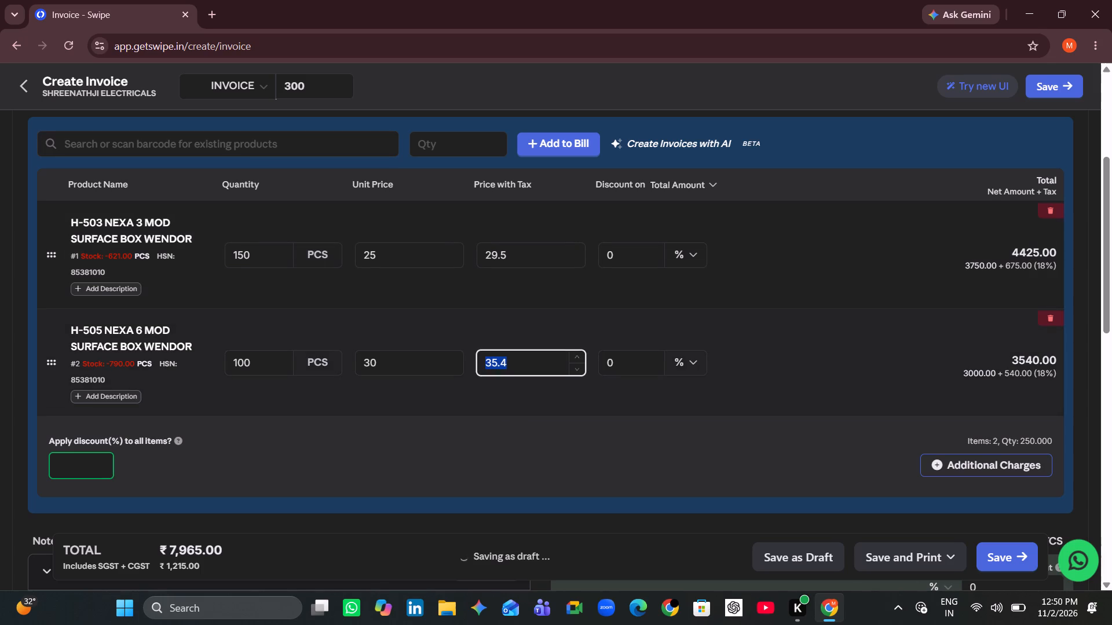
left_click(383, 369)
type("35.4")
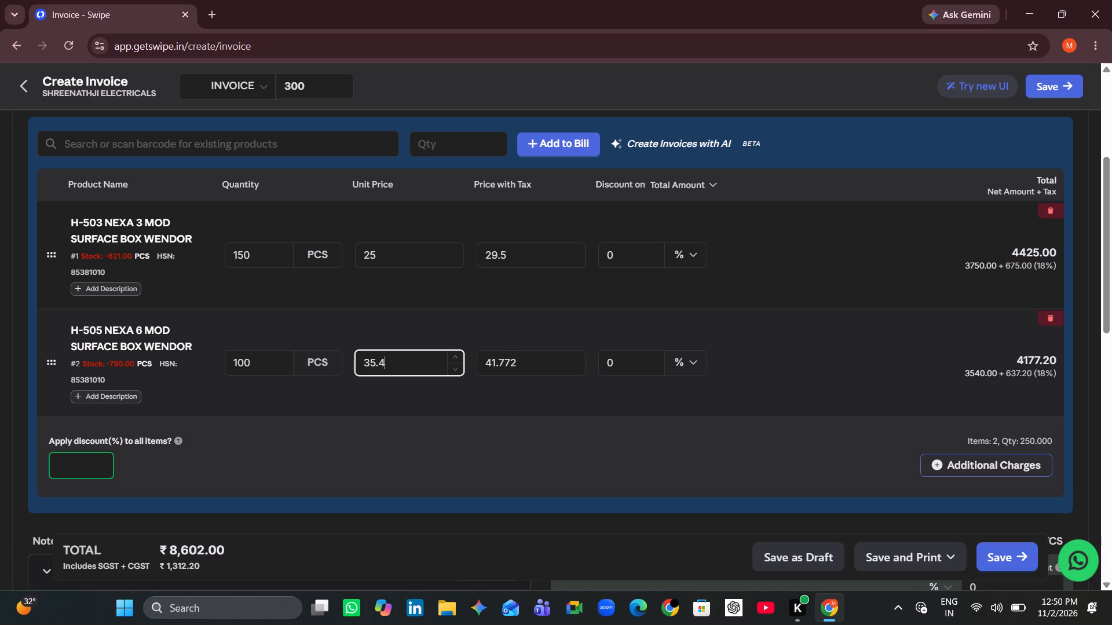
key("BackSpace")
key("8")
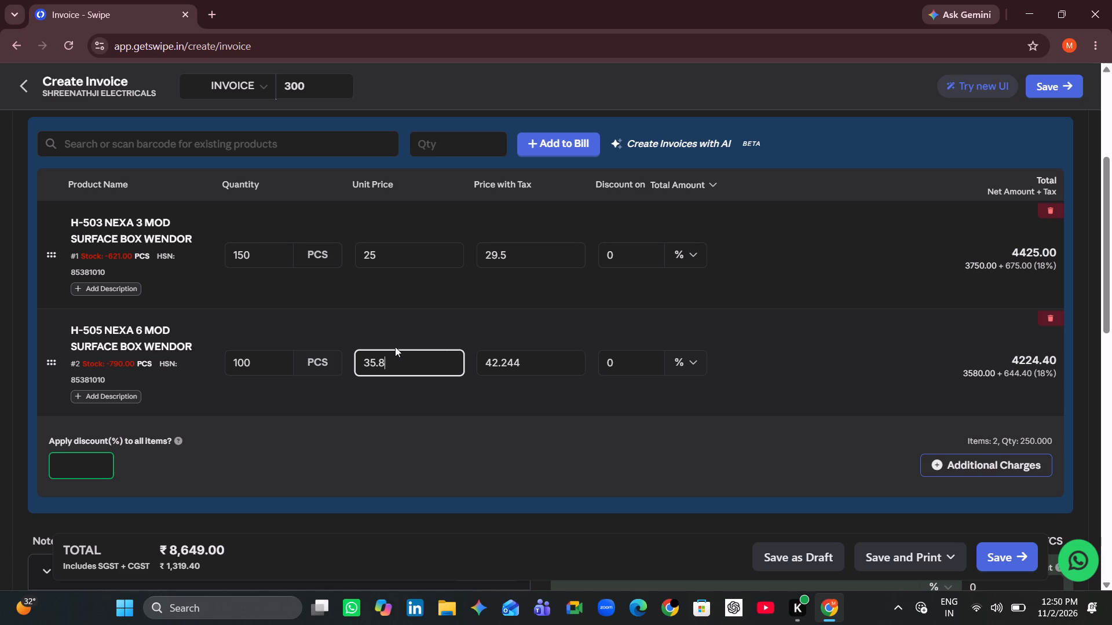
scroll(416, 262, "down", 1)
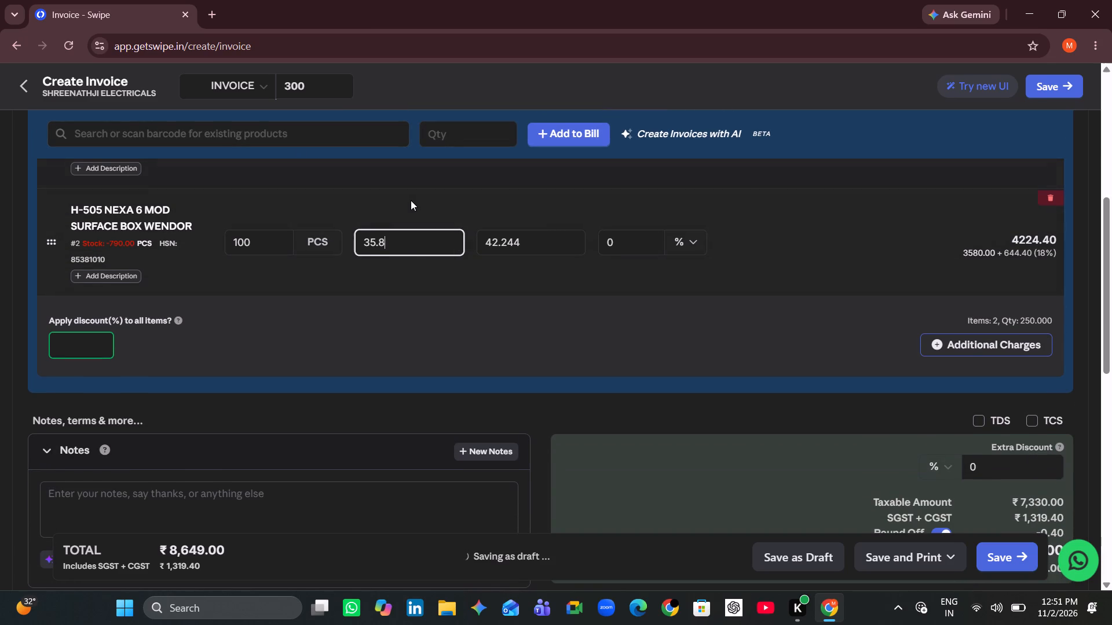
key("ctrl+BackSpace")
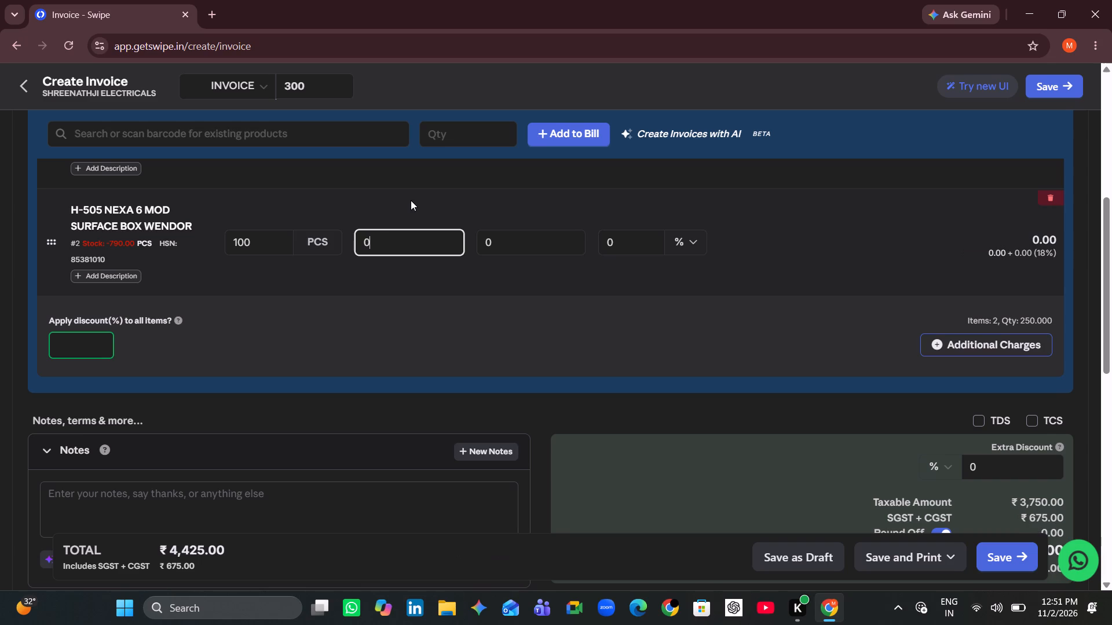
type("36")
Search the existing products for 509 and add H-509 NEXA 12 MOD SURFACE BOX WENDOR to the bill with a quantity of 100.
left_click(279, 140)
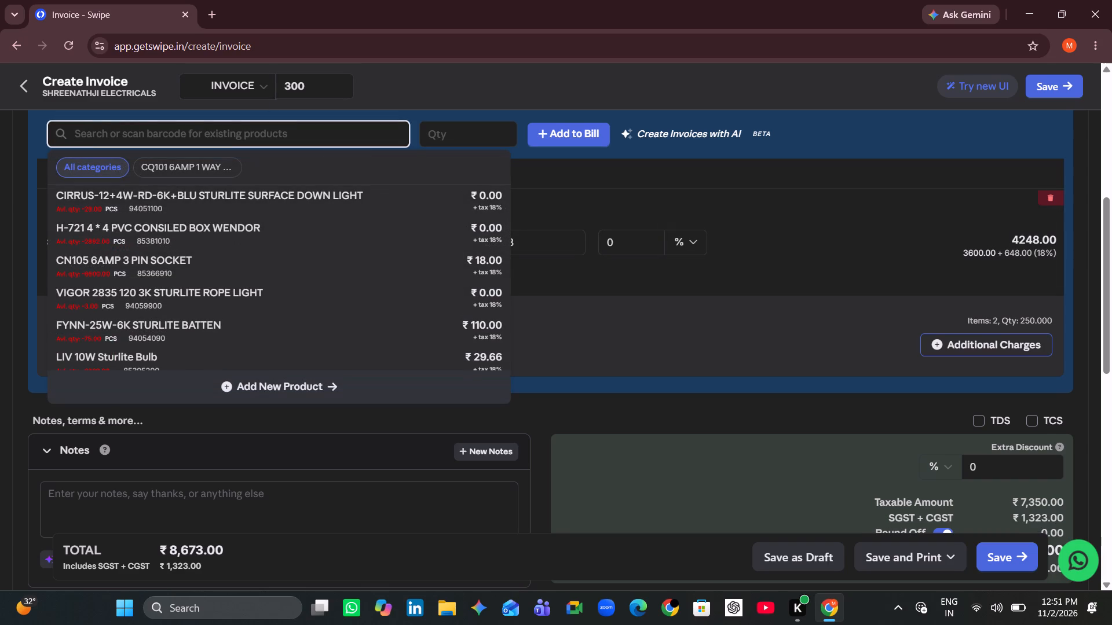
type("50*9")
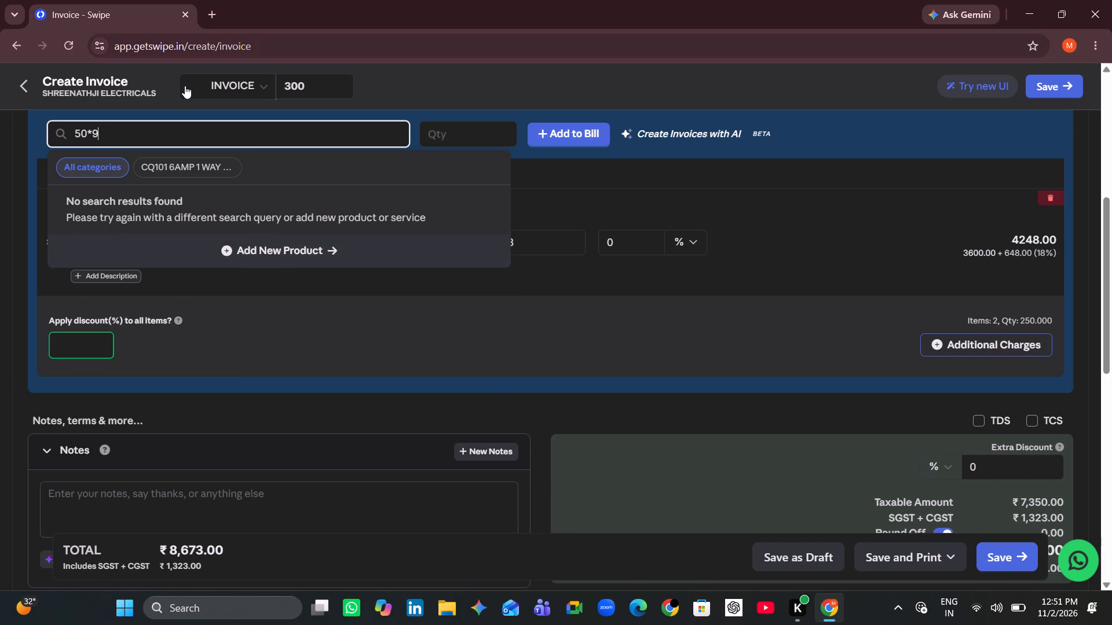
key("BackSpace")
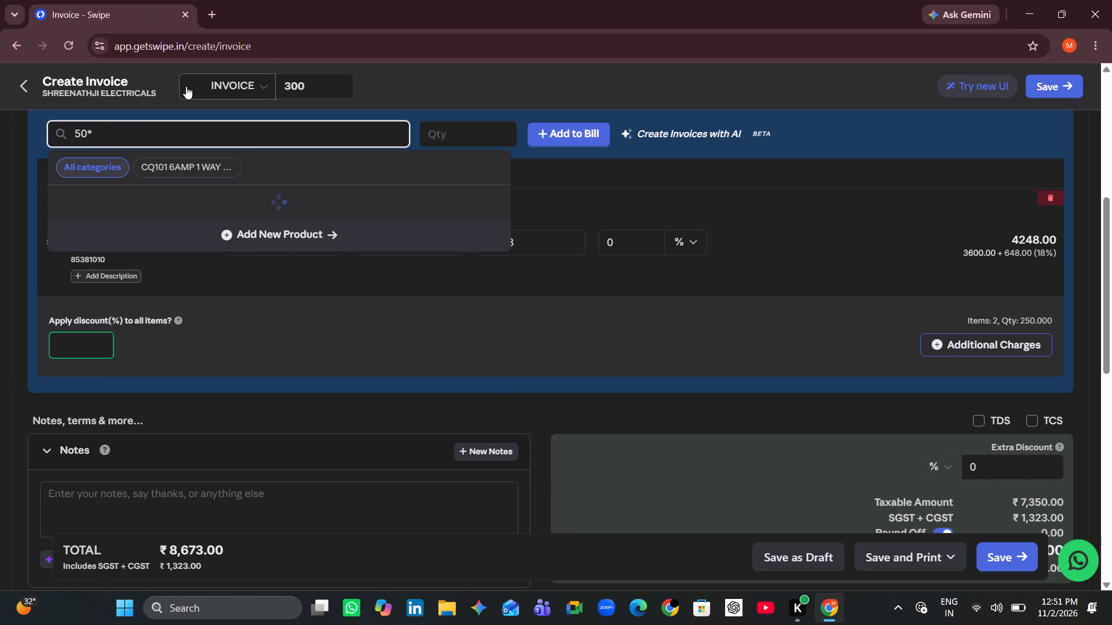
key("BackSpace")
key("9")
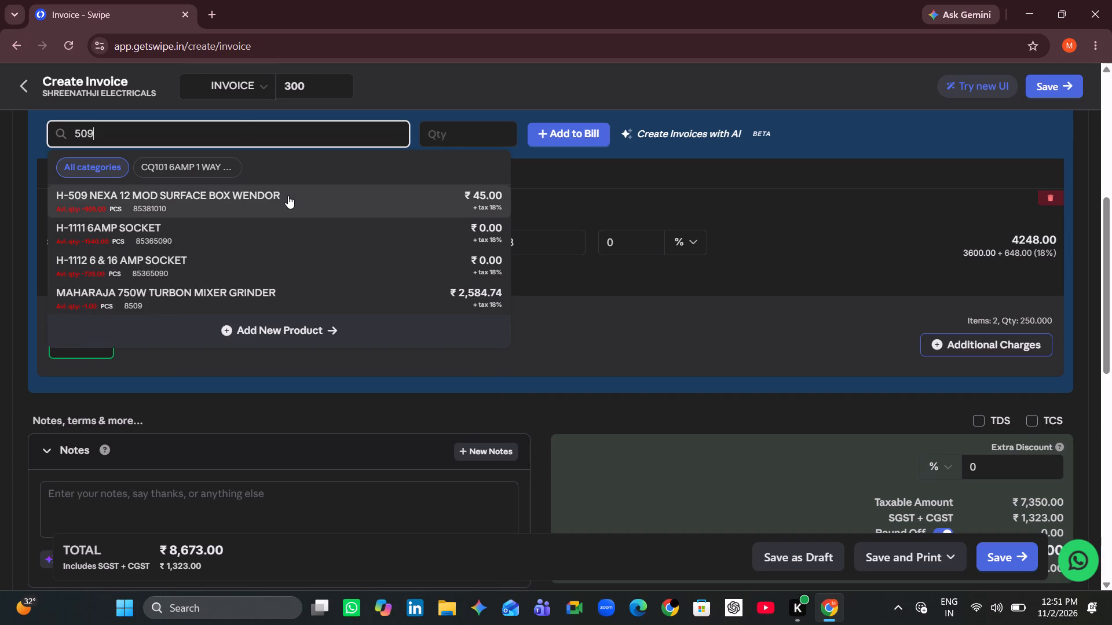
left_click(354, 203)
left_click(447, 131)
type("100")
key("Return")
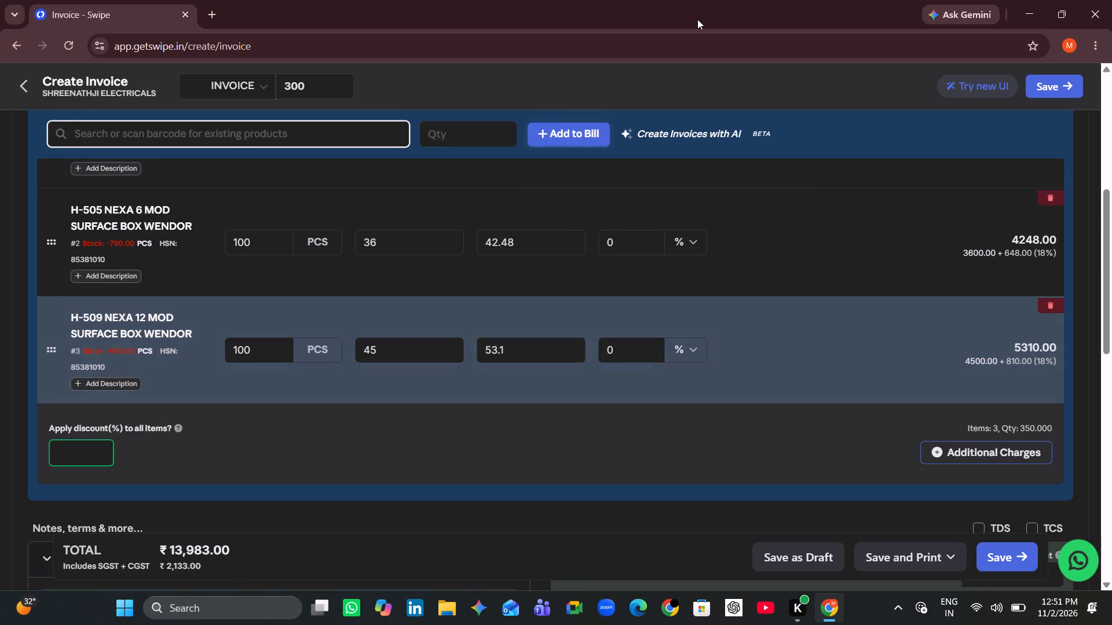
Set the unit price of H-509 NEXA 12 MOD SURFACE BOX WENDOR to 53.
left_click(435, 347)
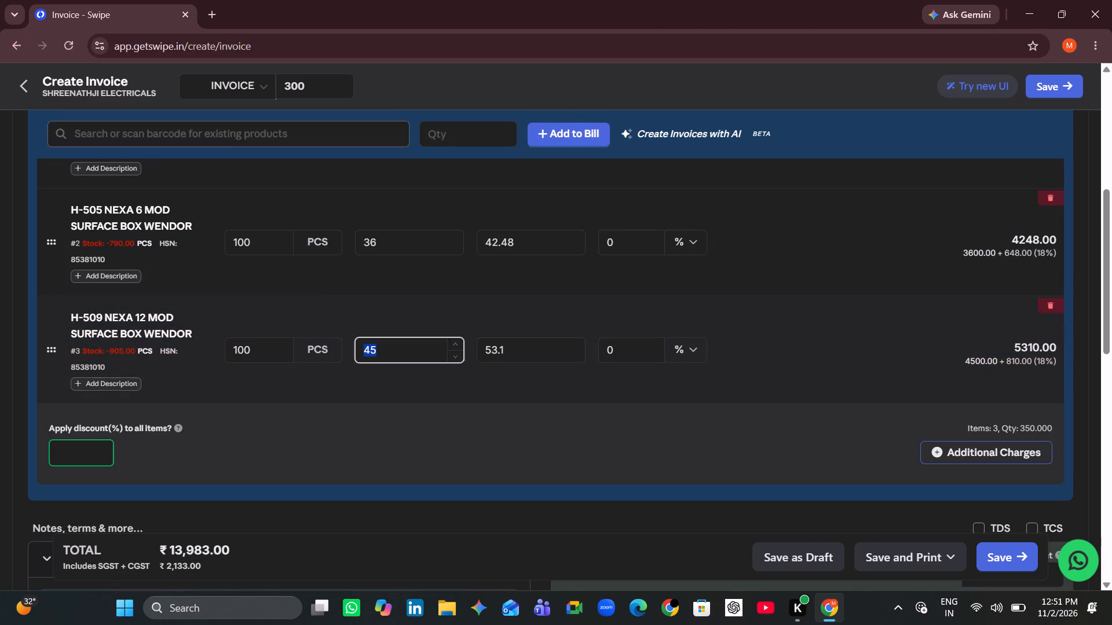
type("52")
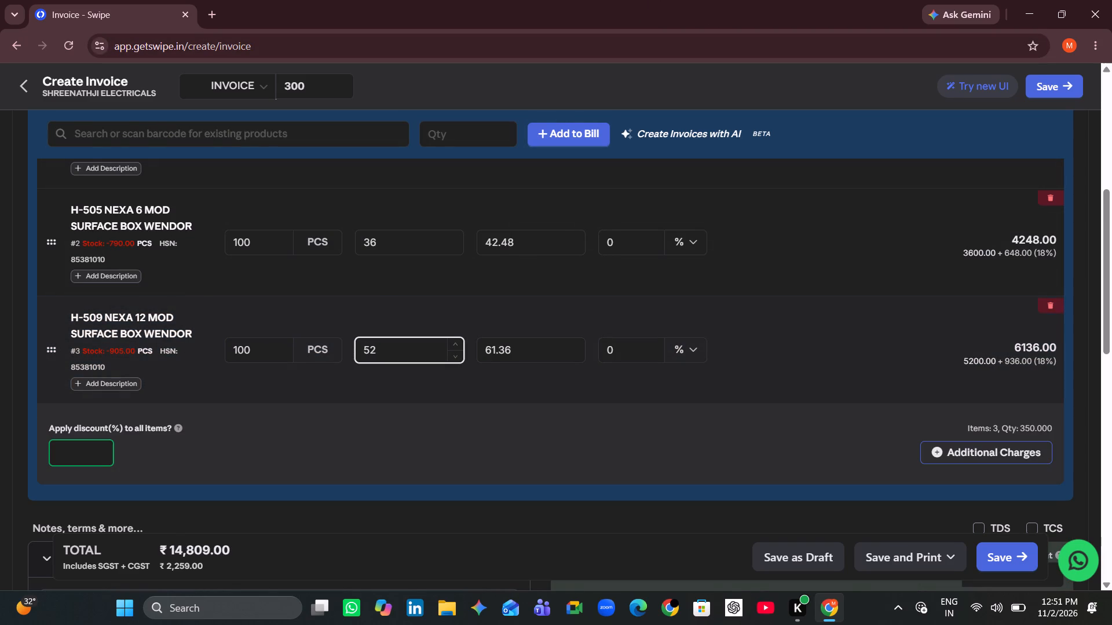
key("ctrl+BackSpace")
type("53")
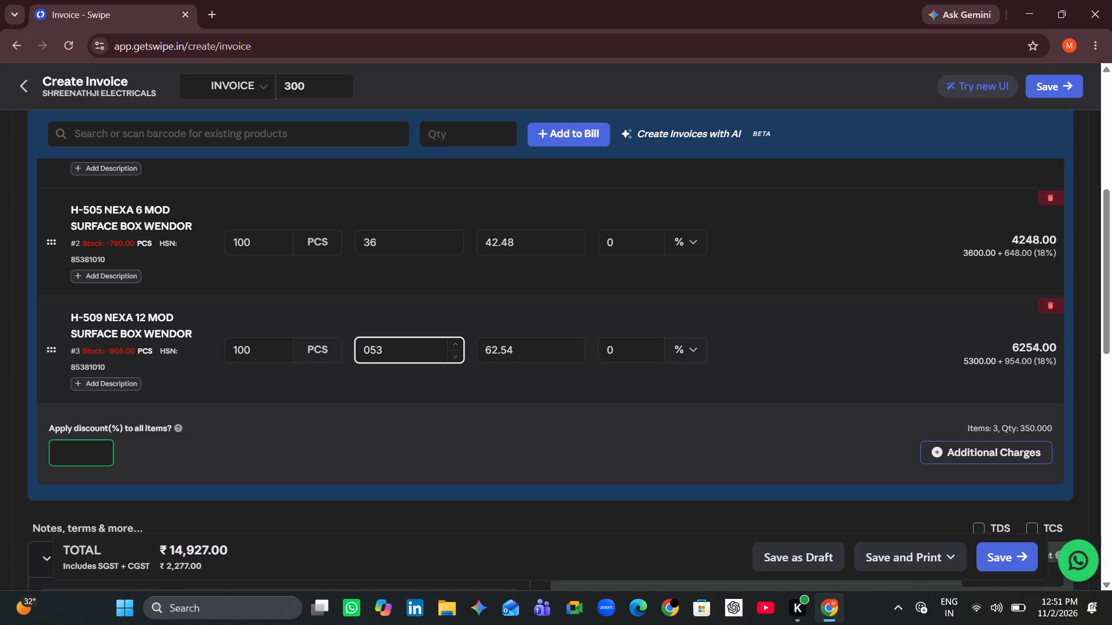
left_click(524, 349)
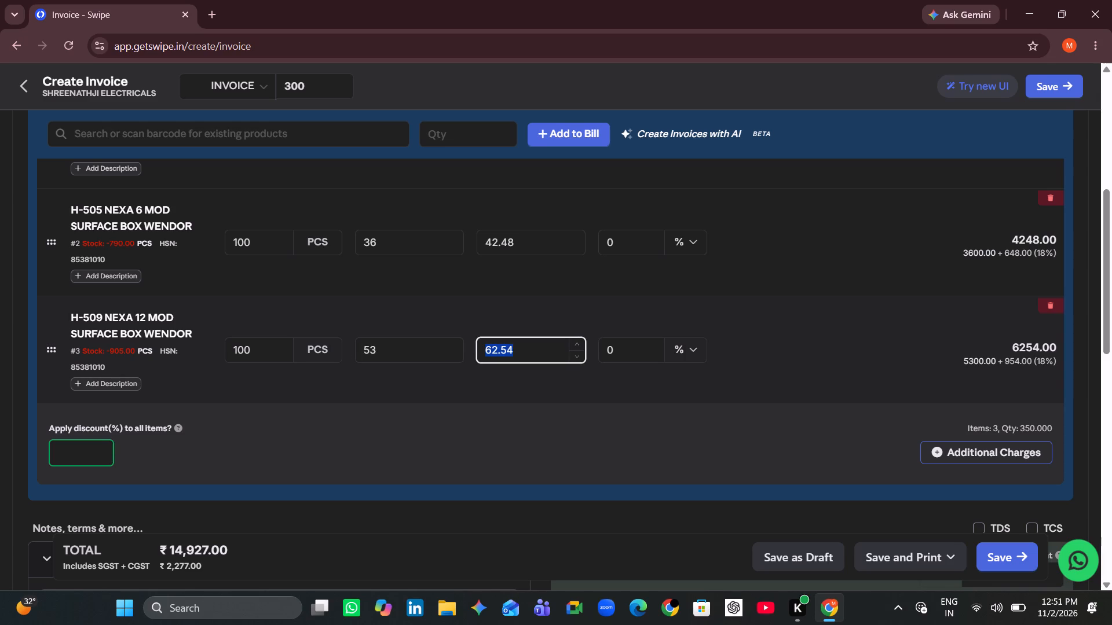
left_click(526, 350)
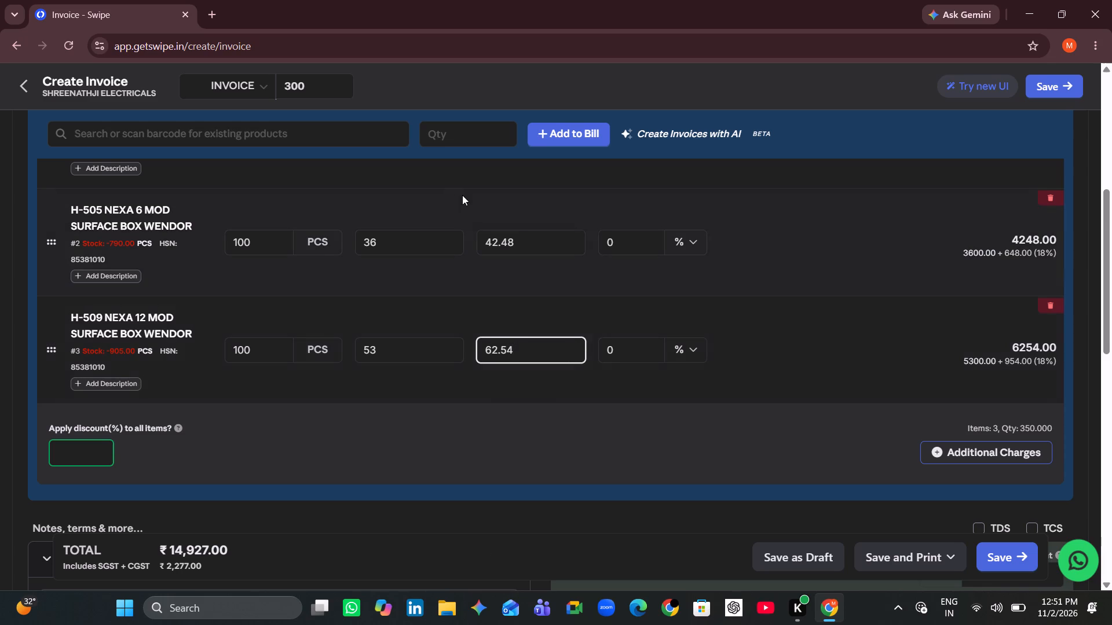
Search the existing products for 523 and add H-523 SILVER 3 MOD. SURFACE WENDOR to the bill with a quantity of 100.
left_click_drag(253, 100, 275, 137)
left_click(275, 137)
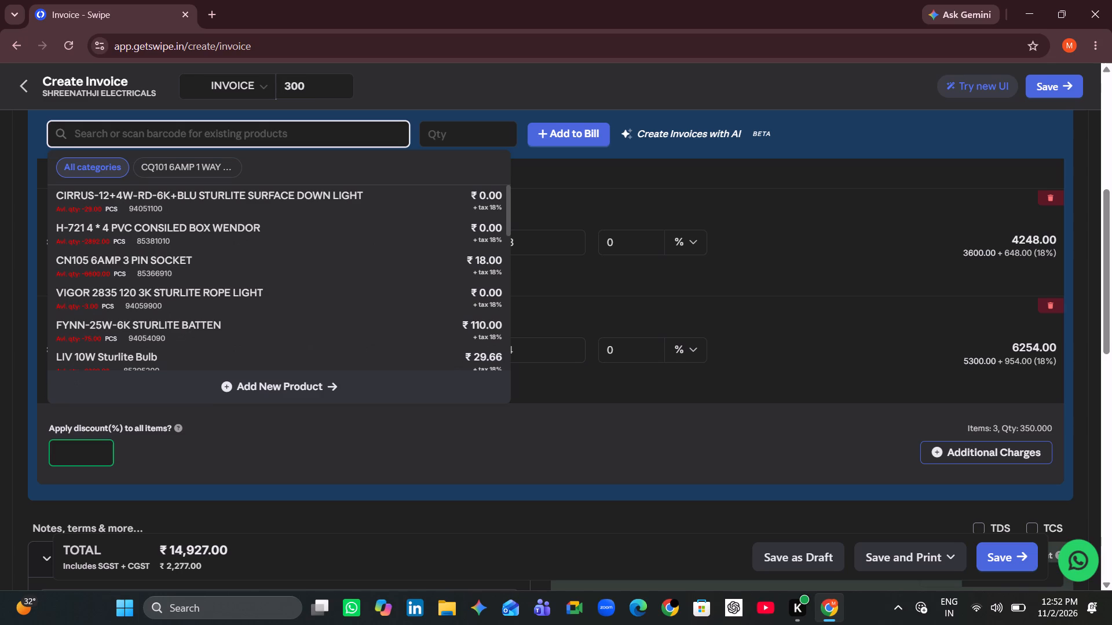
type("523")
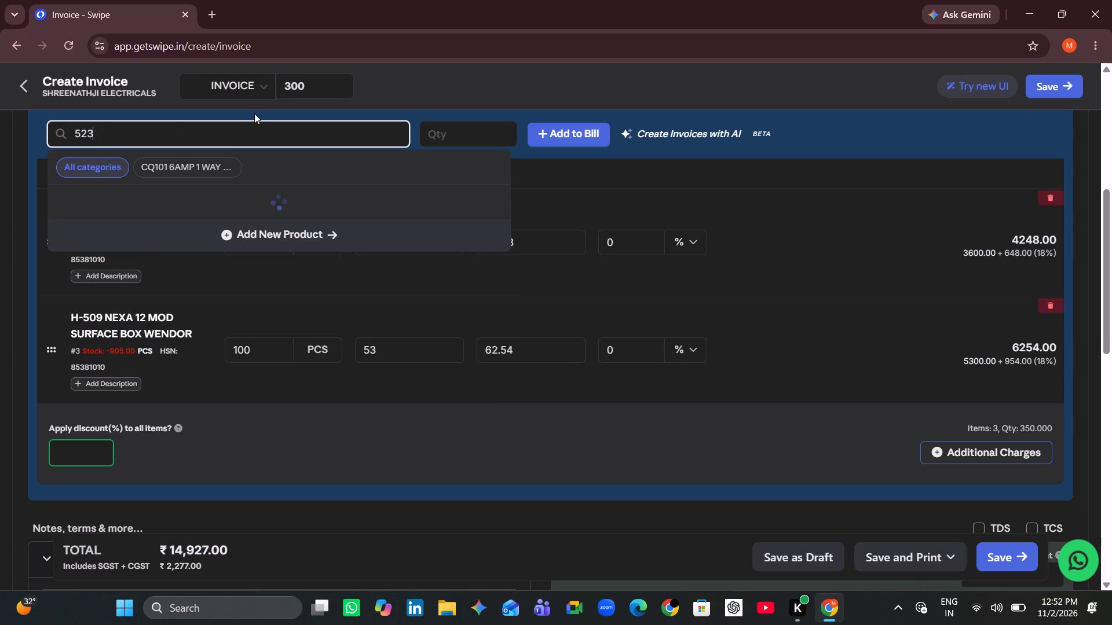
left_click(263, 236)
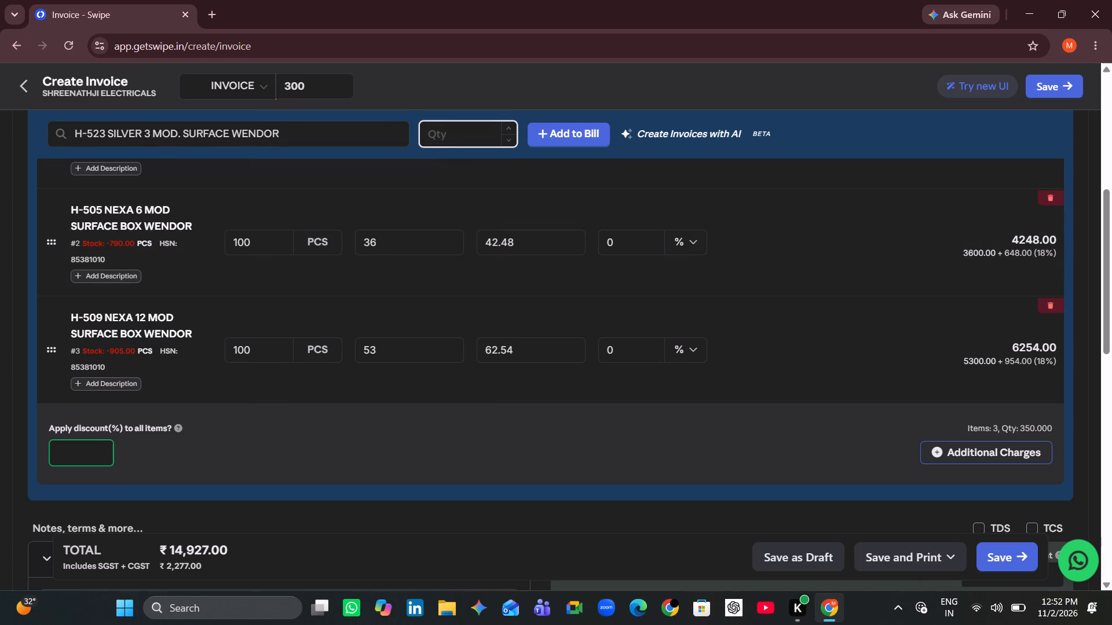
type("10")
key("Return")
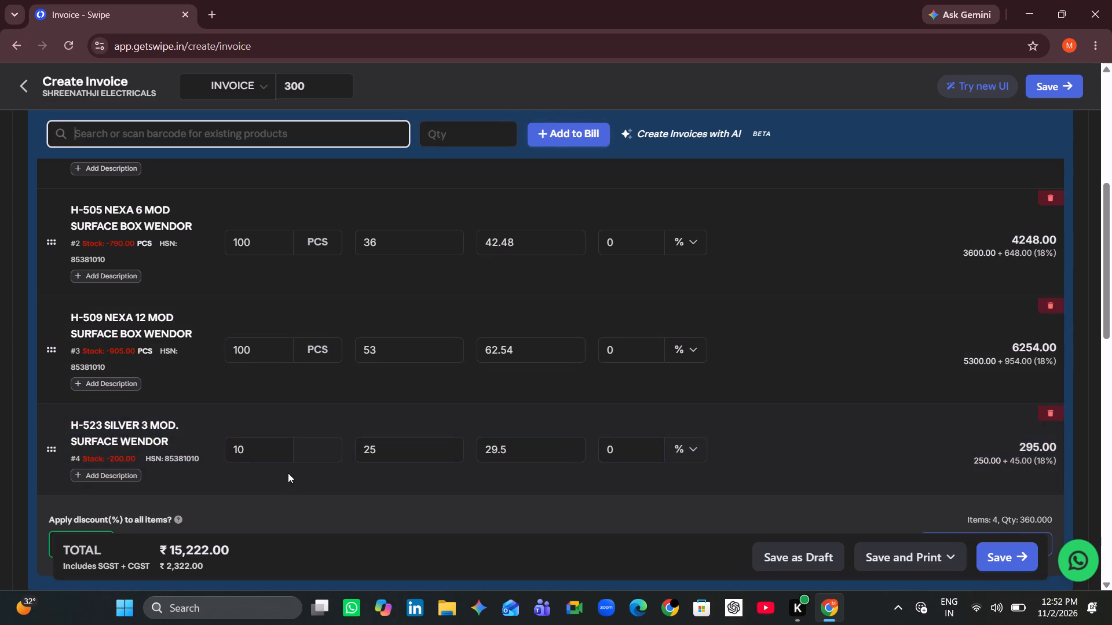
left_click(247, 455)
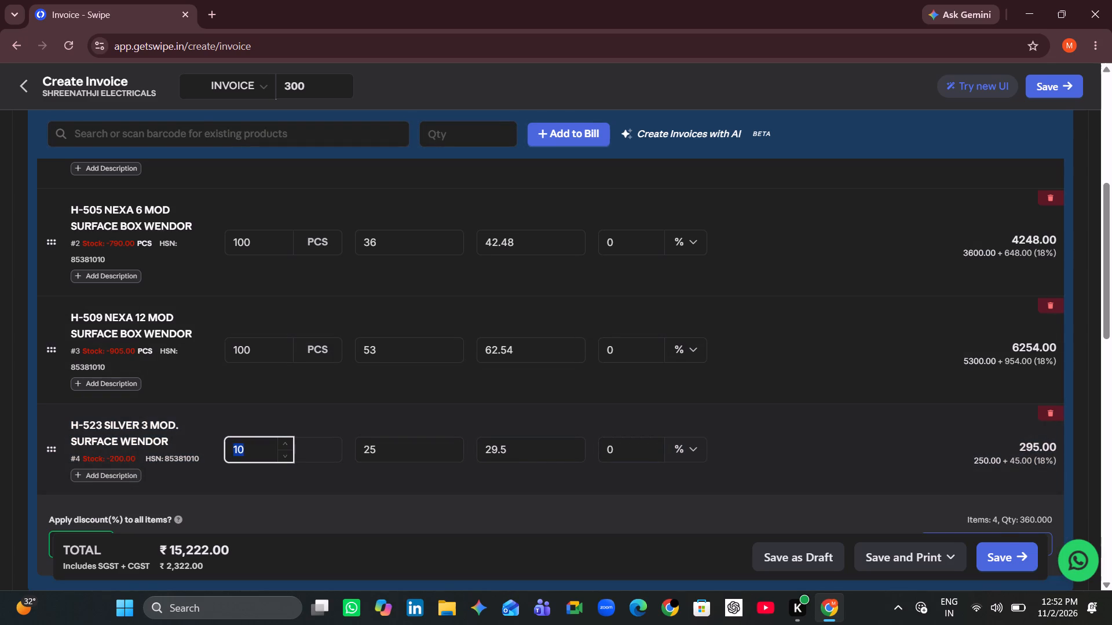
key("Right")
key("0")
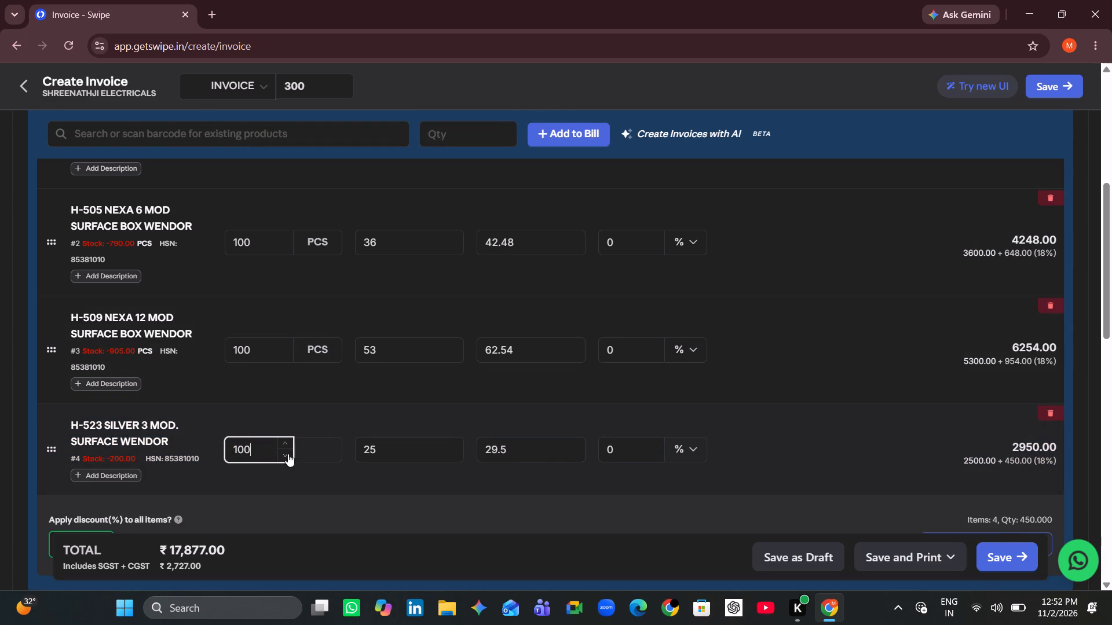
Set the unit price of H-523 SILVER 3 MOD. SURFACE WENDOR to 28.
left_click(400, 447)
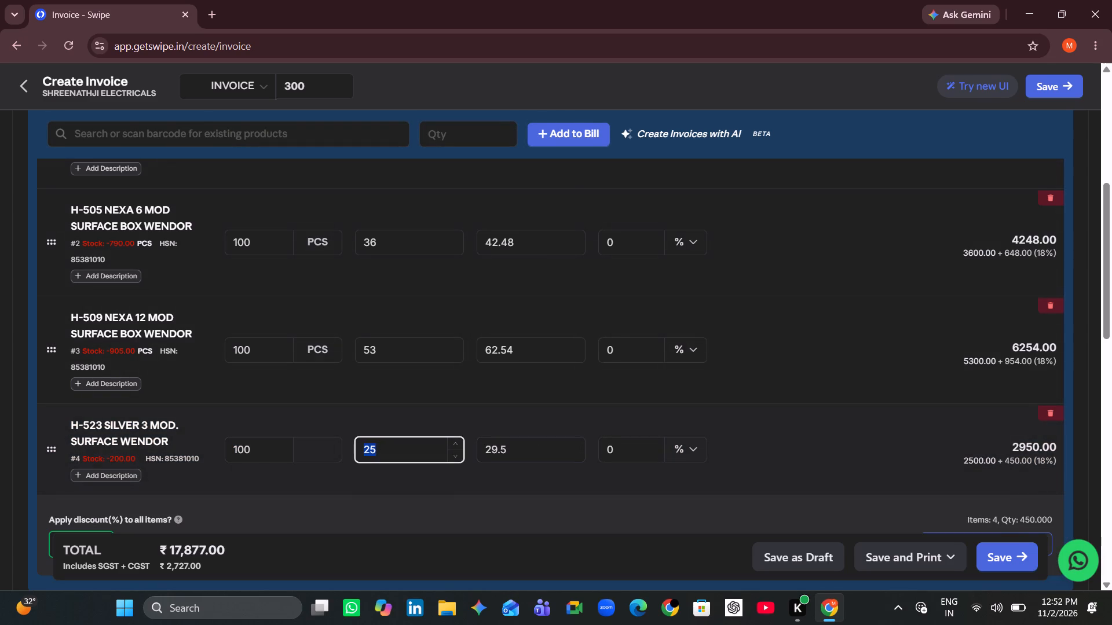
type("28")
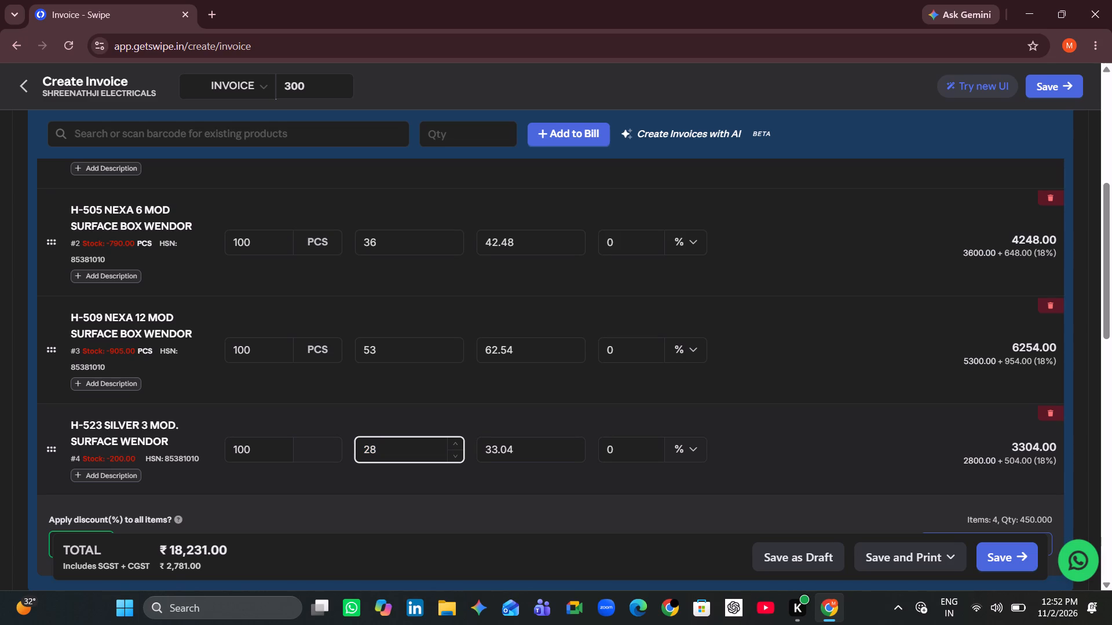
Search the existing products for 525 and add H-525 SILVER 6 MOD. SURFACE WENDOR to the bill with a quantity of 50.
left_click(346, 141)
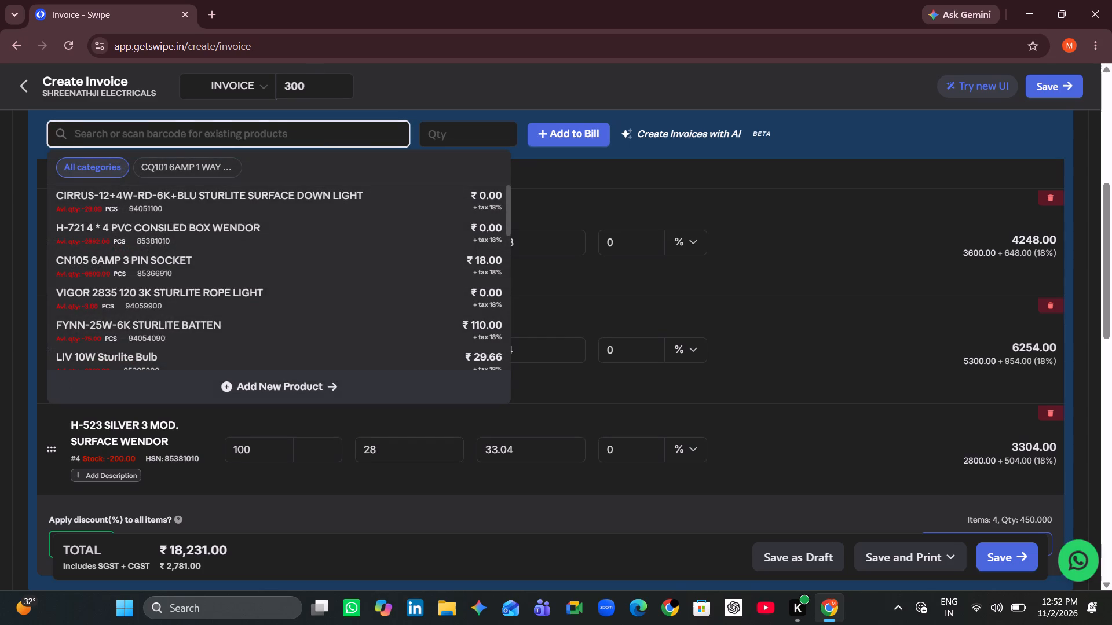
type("525")
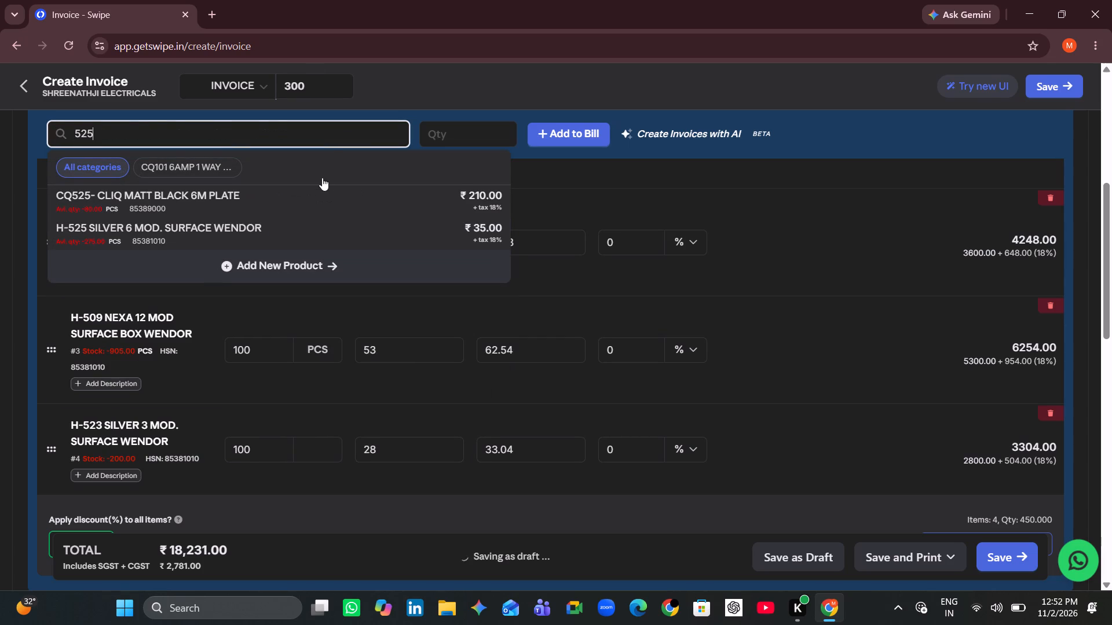
left_click(332, 243)
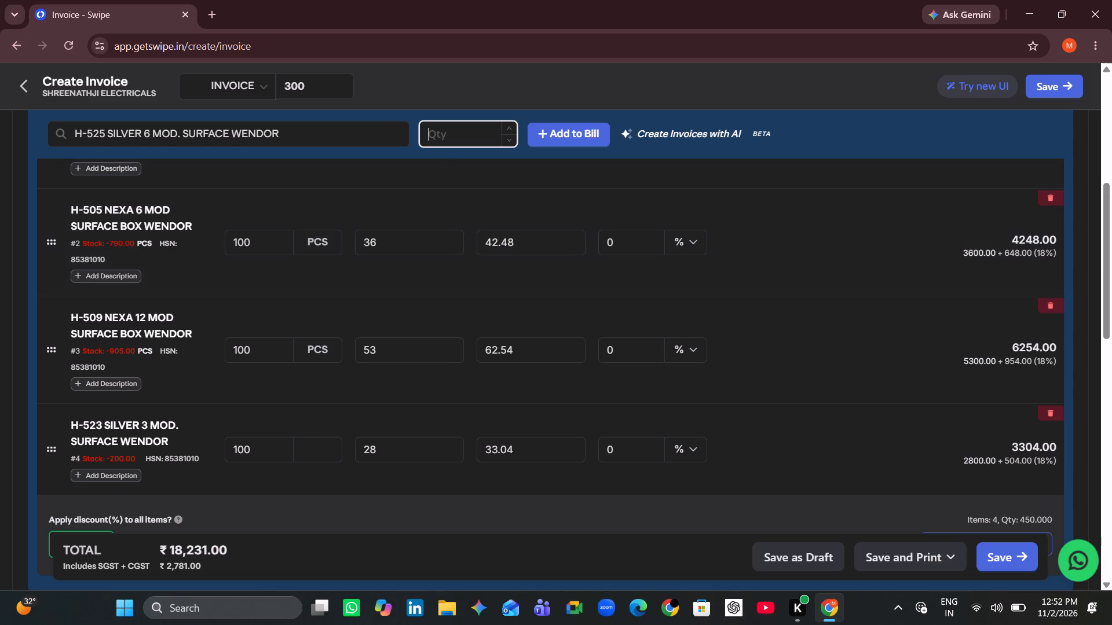
type("50")
key("Return")
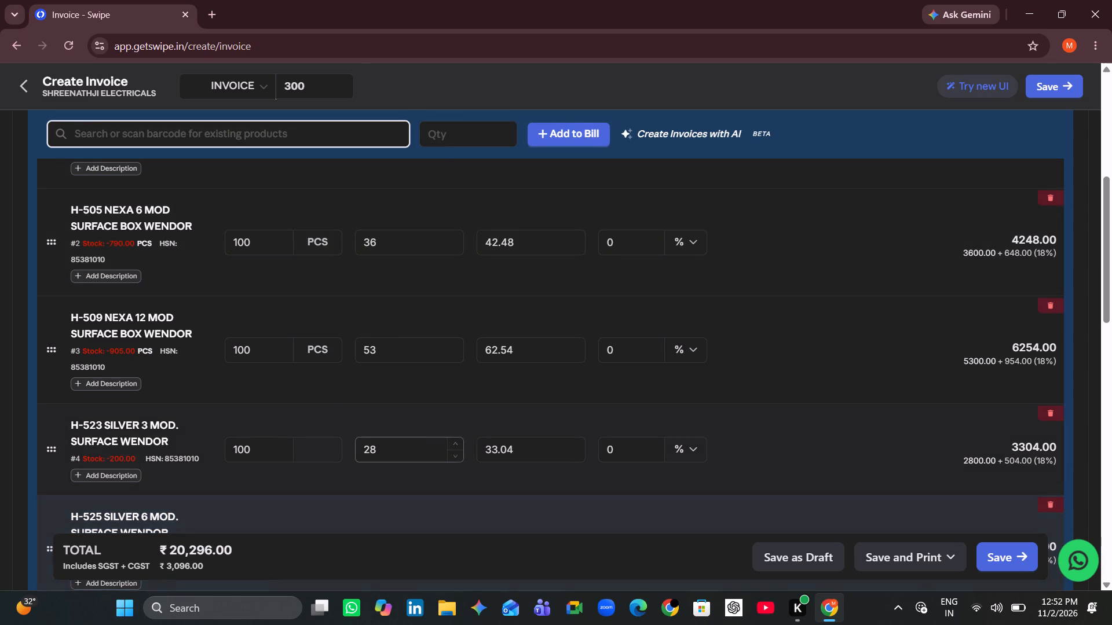
Set the unit price of H-525 SILVER 6 MOD. SURFACE WENDOR to 40.
scroll(407, 425, "down", 3)
scroll(374, 293, "up", 1)
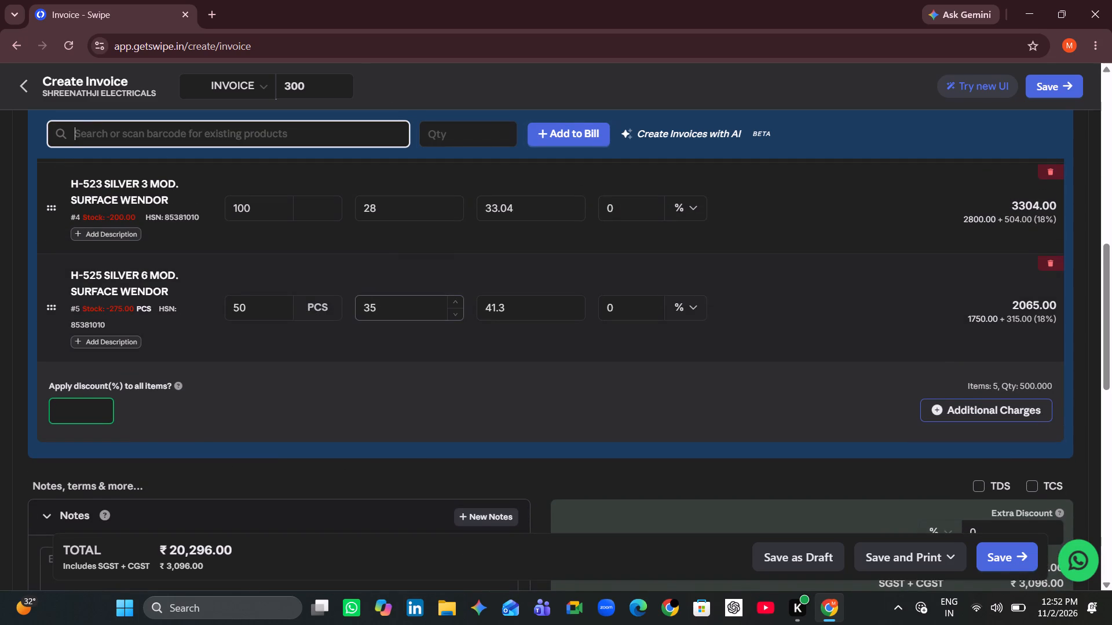
left_click(390, 307)
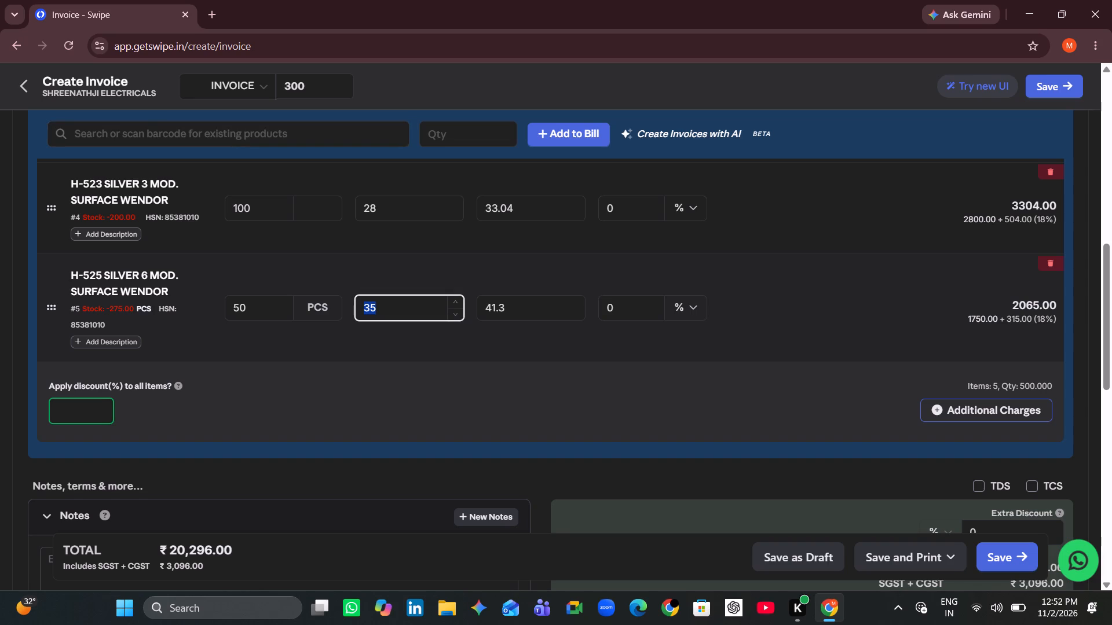
type("40")
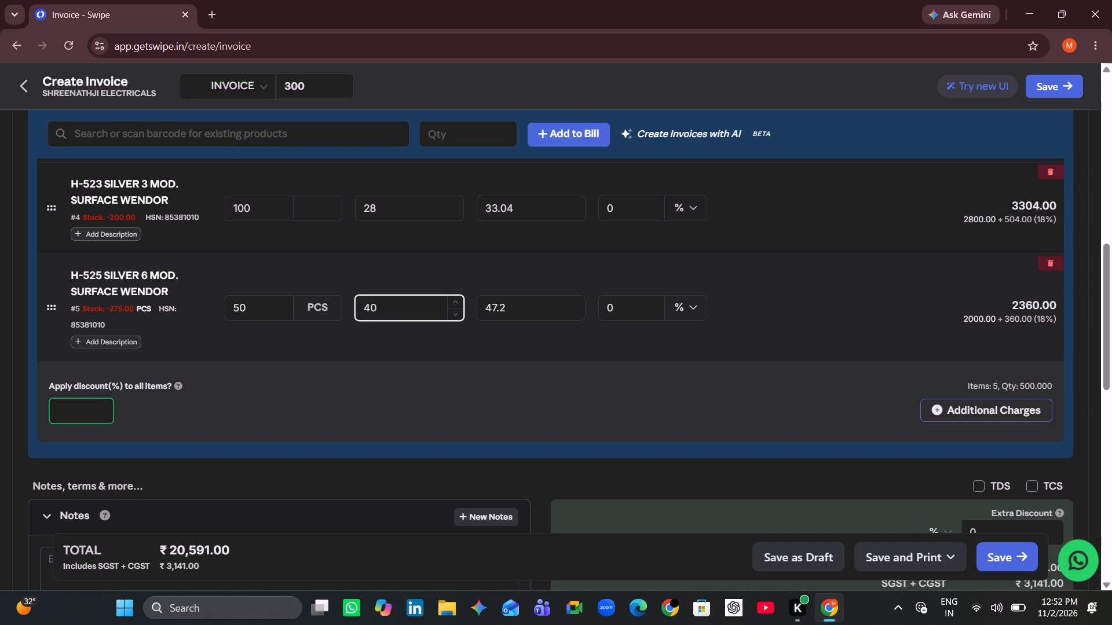
Search the existing products for 528 and add H-528 SILVER 9 MOD. SURFACE WENDOR to the bill with a quantity of 50.
left_click(262, 136)
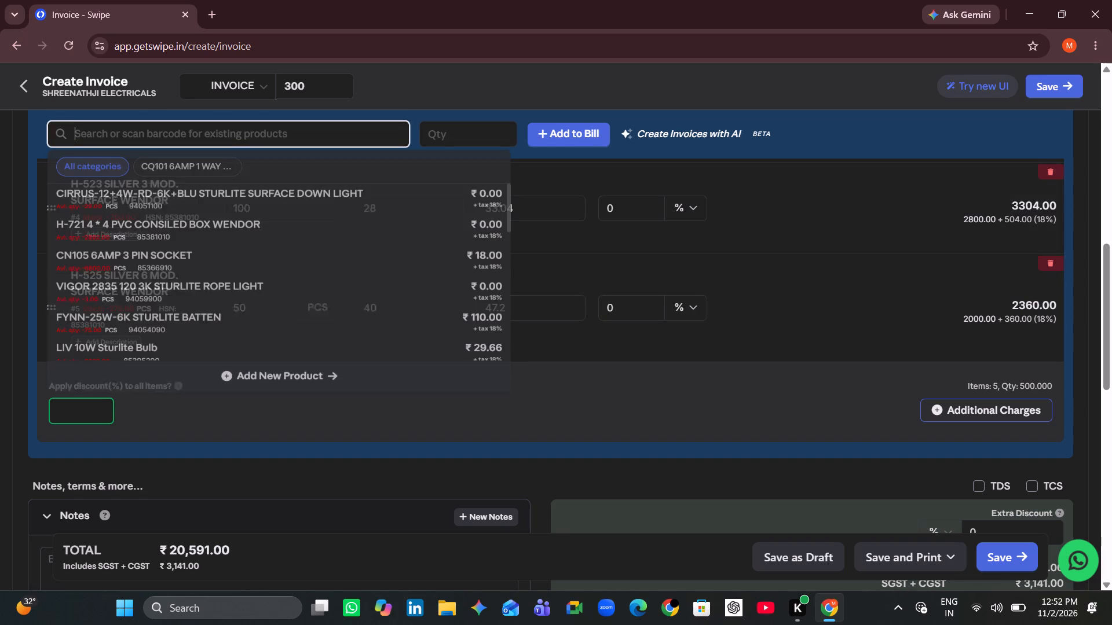
type("528")
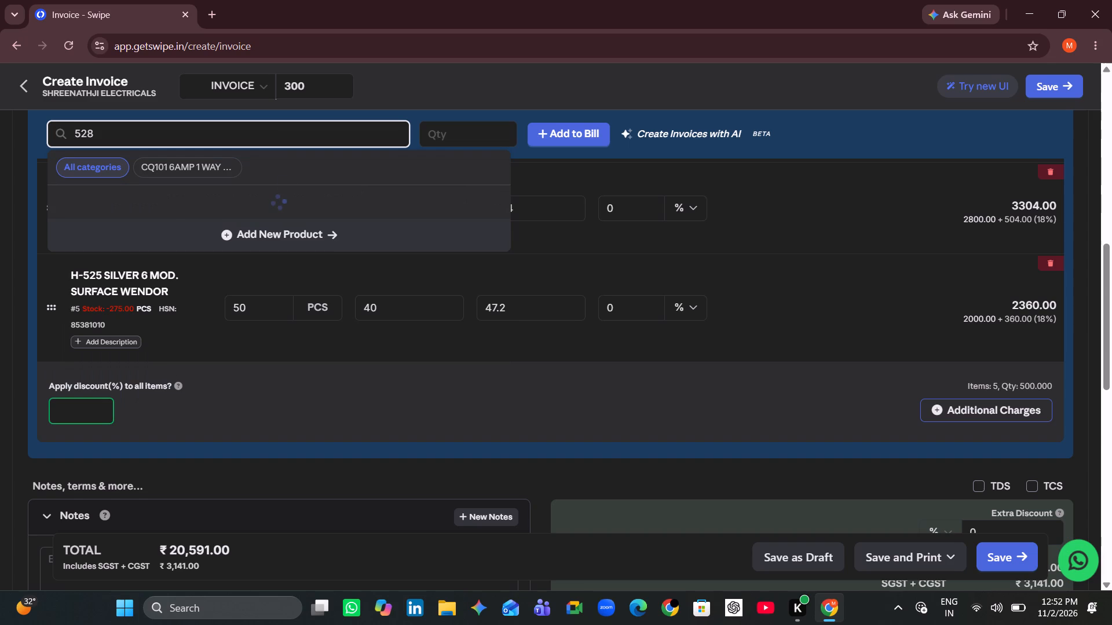
left_click(295, 223)
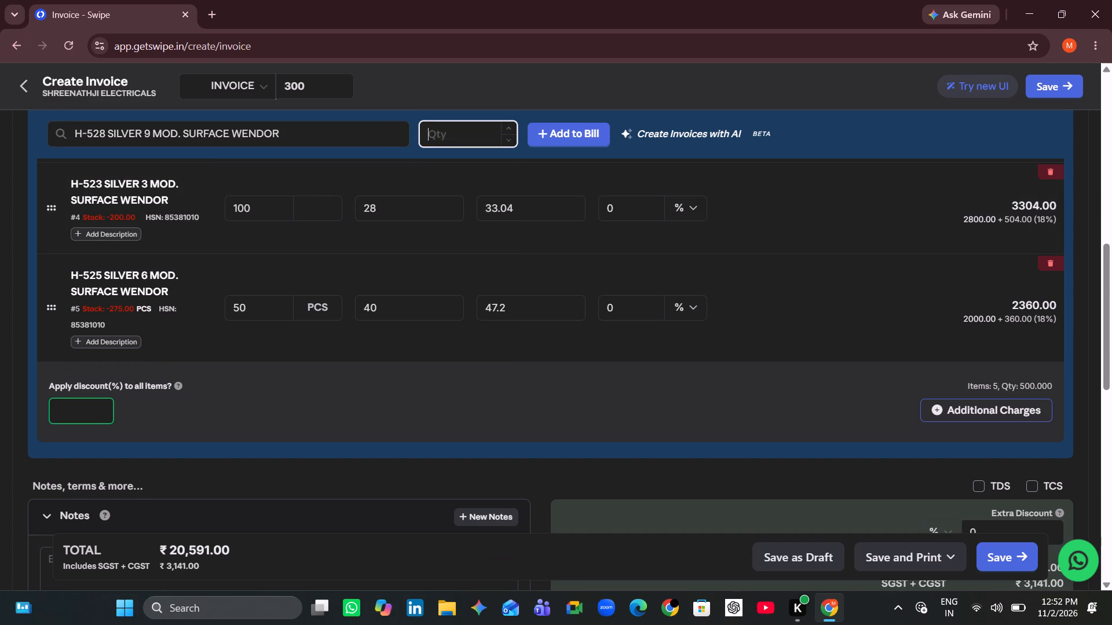
type("50")
key("Return")
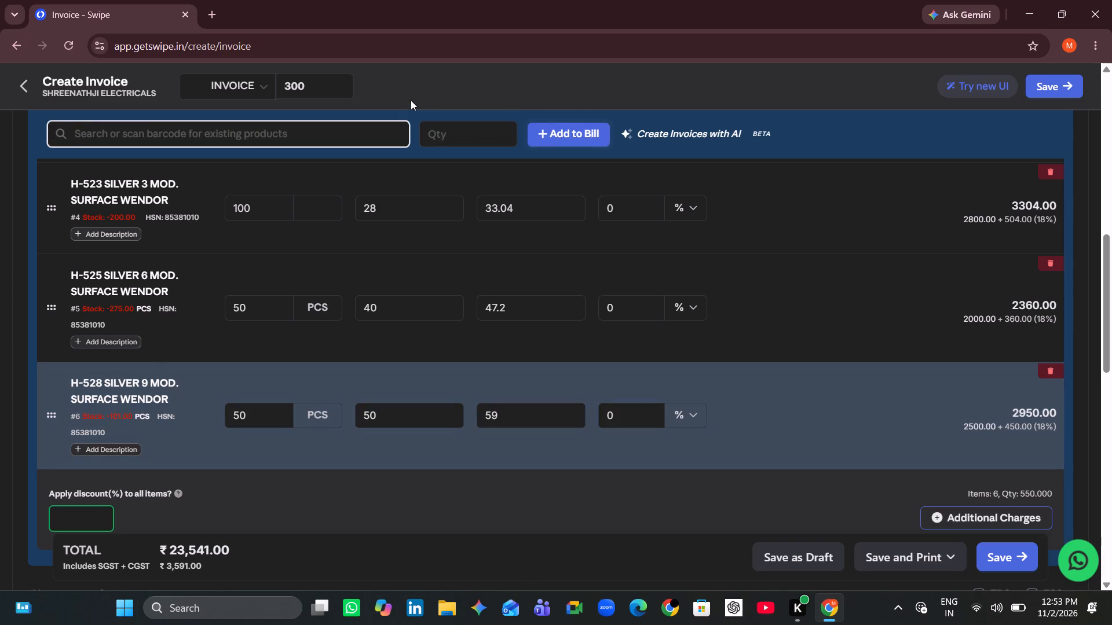
Set the unit price of H-528 SILVER 9 MOD. SURFACE WENDOR to 55.
left_click(379, 413)
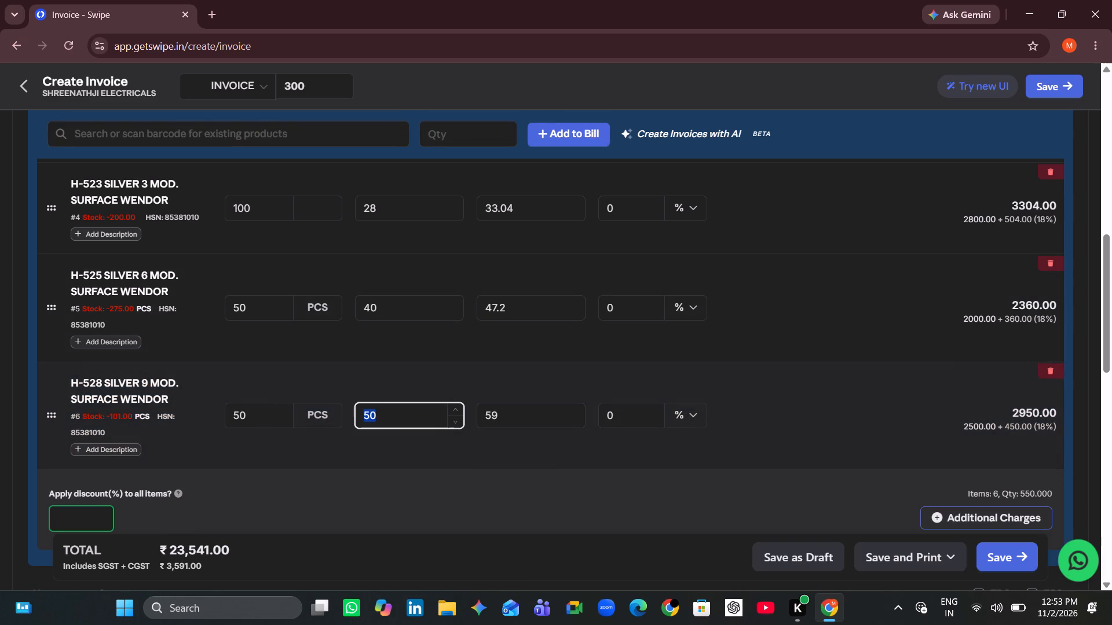
type("55")
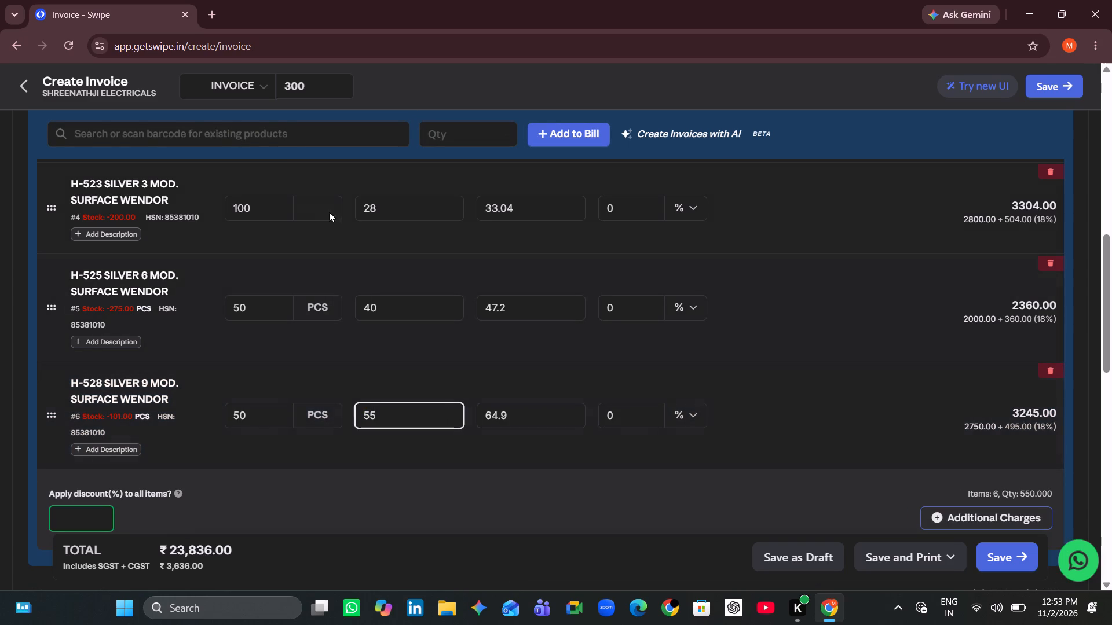
Search the existing products for 529 and add H-529 SILVER 12 MOD. SURFACE WENDOR to the bill with a quantity of 50.
left_click(291, 133)
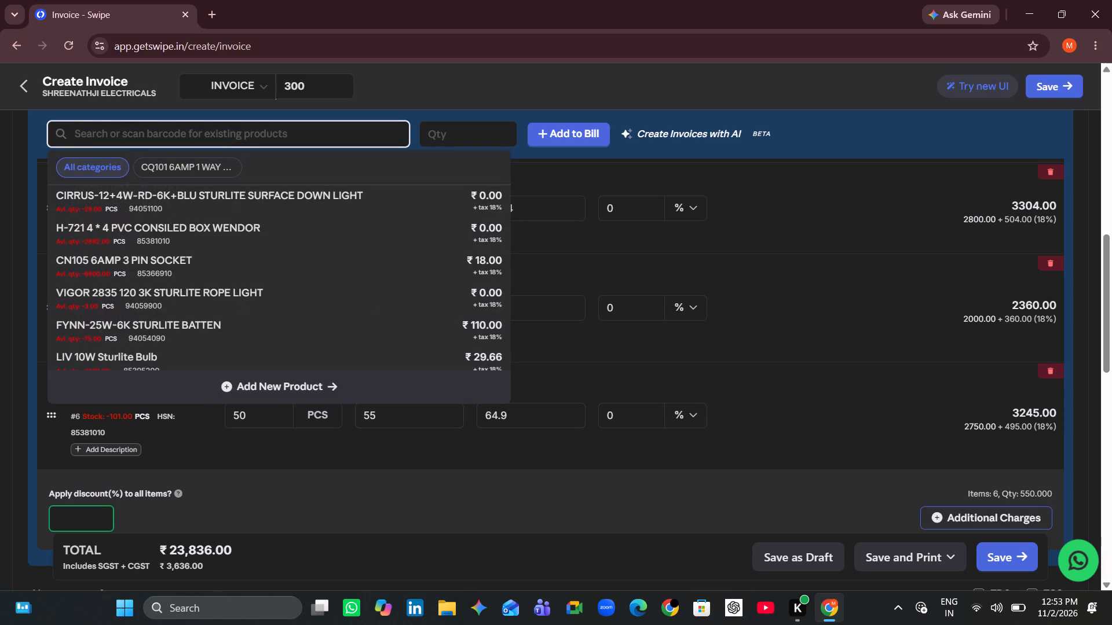
type("529")
left_click(315, 226)
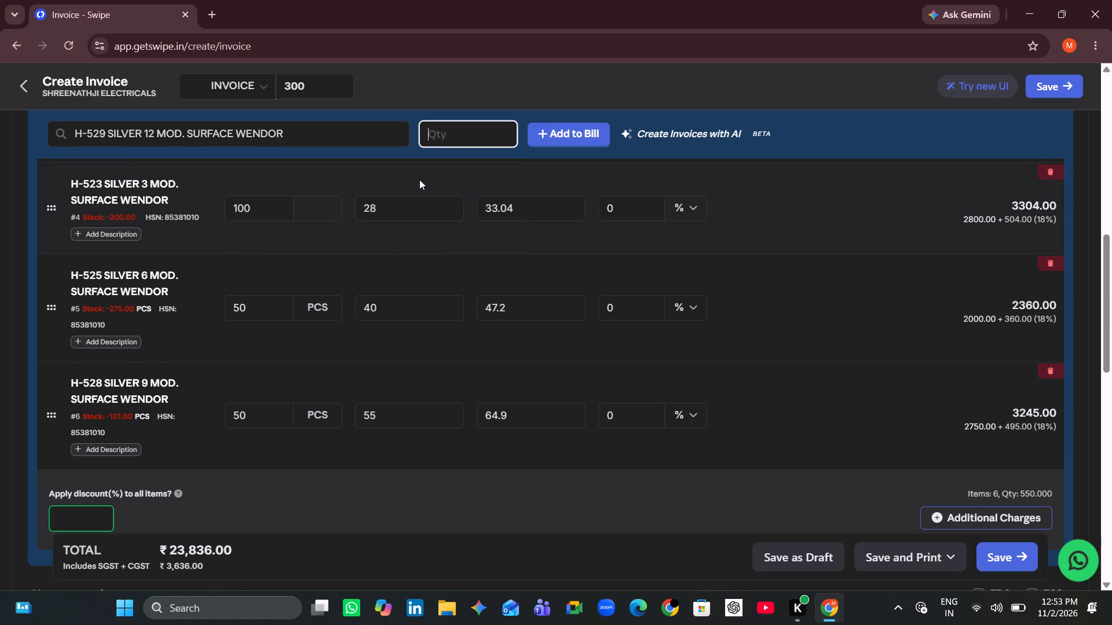
type("50")
key("Return")
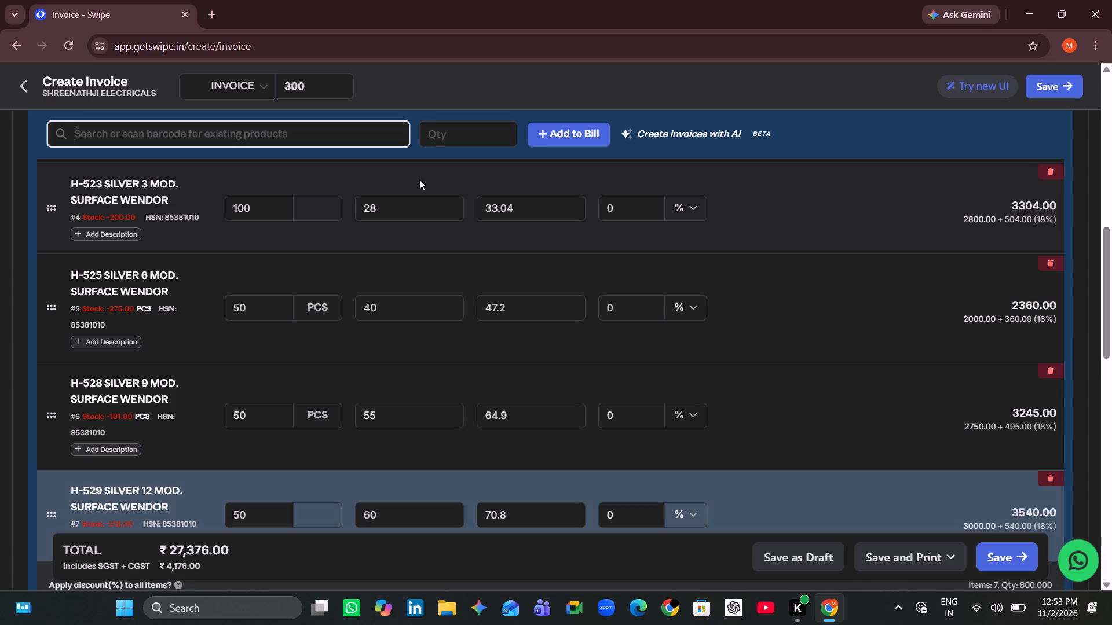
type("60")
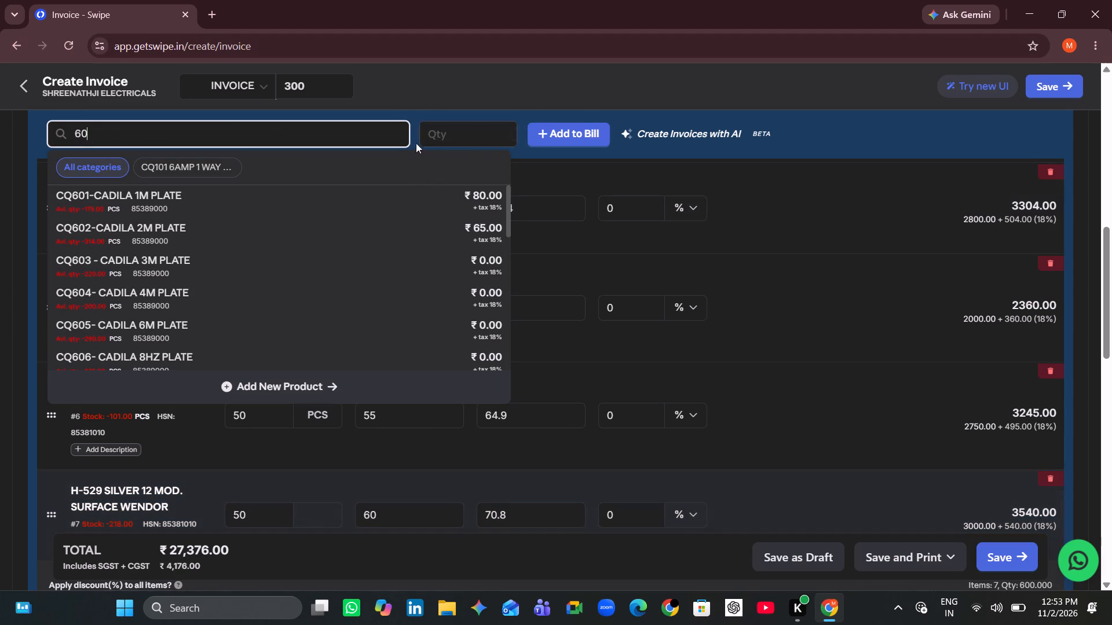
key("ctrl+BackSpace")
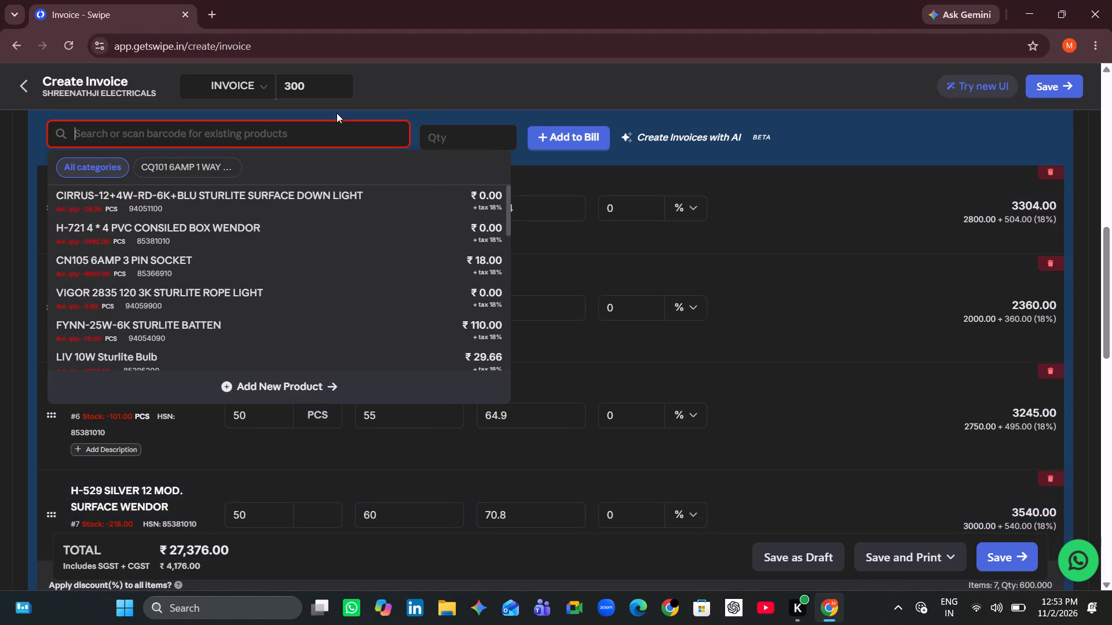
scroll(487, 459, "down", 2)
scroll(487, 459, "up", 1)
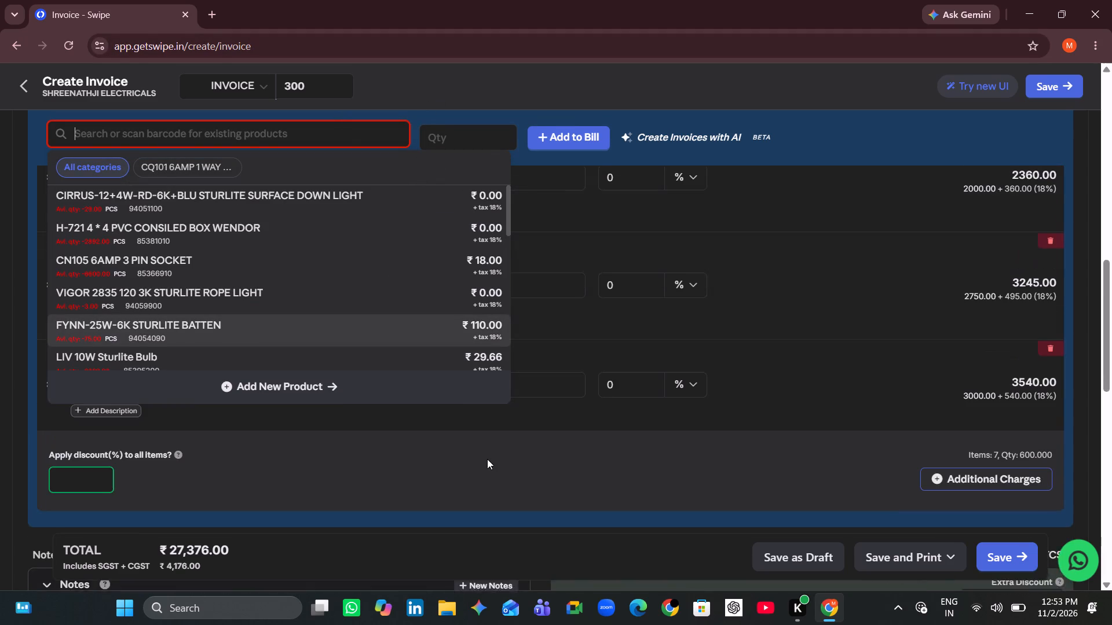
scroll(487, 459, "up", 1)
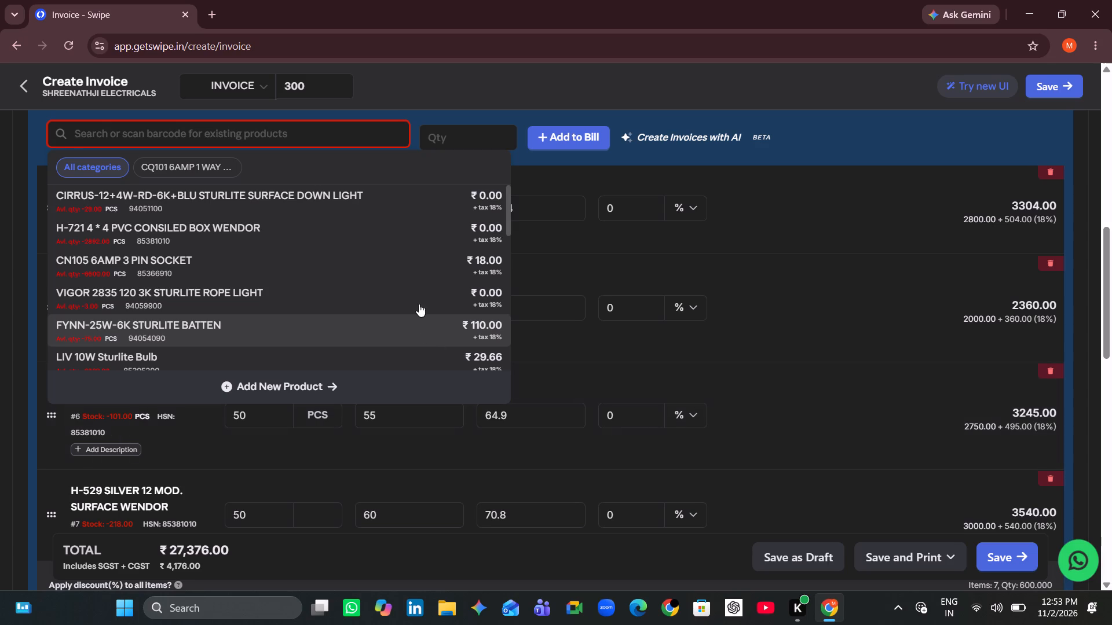
Search the existing products for 530 and add H-530 SILVER 16 MOD. SURFACE WENDOR to the bill with a quantity of 75.
left_click(343, 133)
type("530")
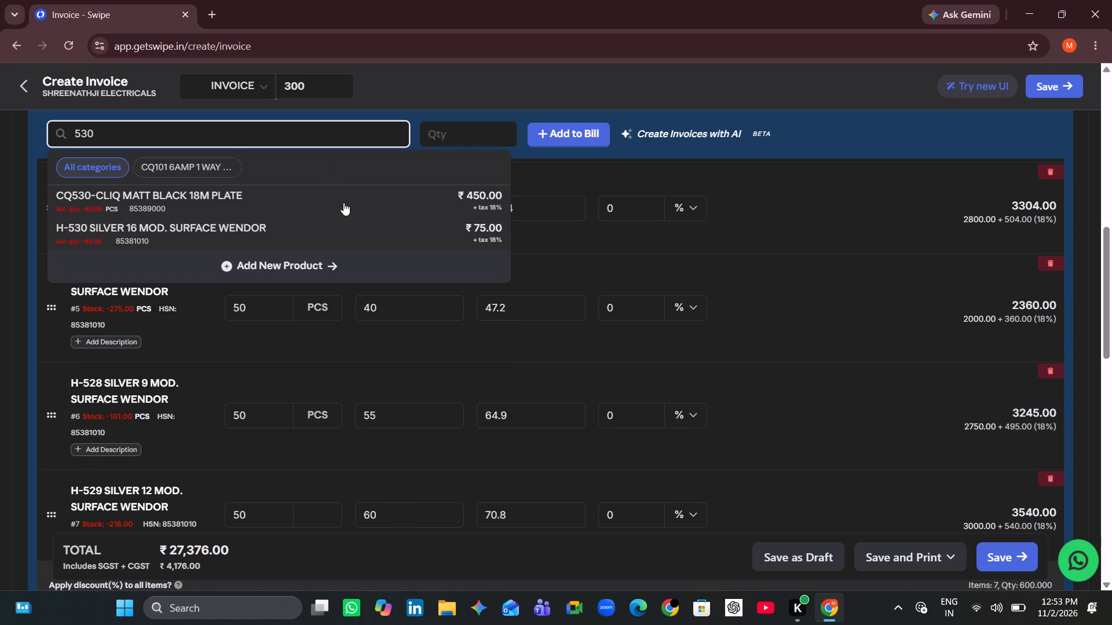
left_click(364, 220)
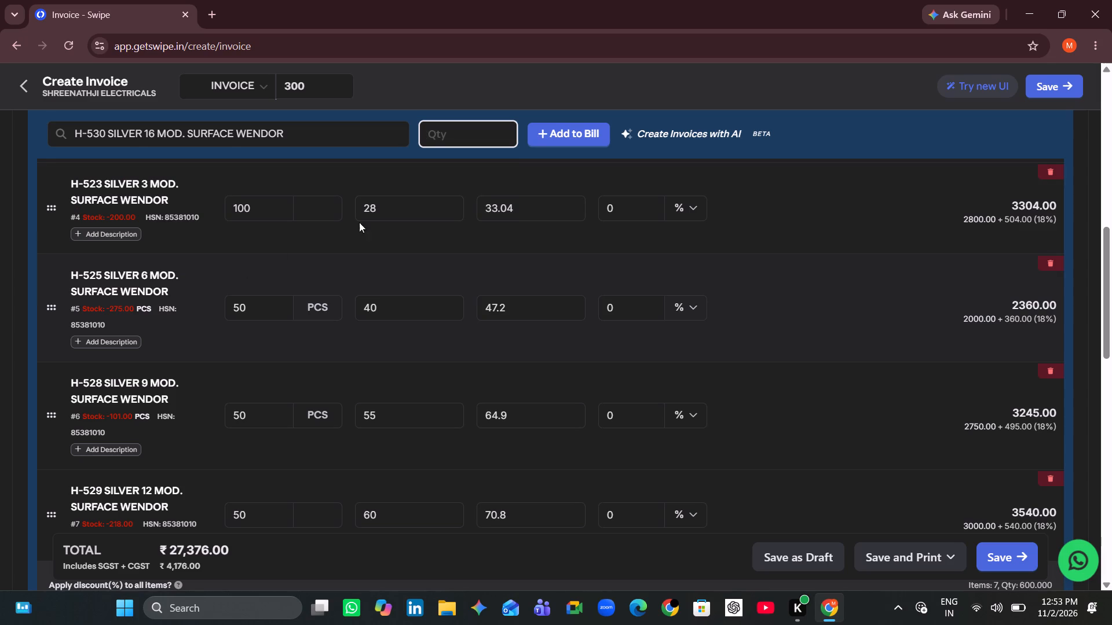
type("752")
key("BackSpace")
key("Return")
Set the unit price of H-530 SILVER 16 MOD. SURFACE WENDOR to 82.
scroll(360, 396, "down", 2)
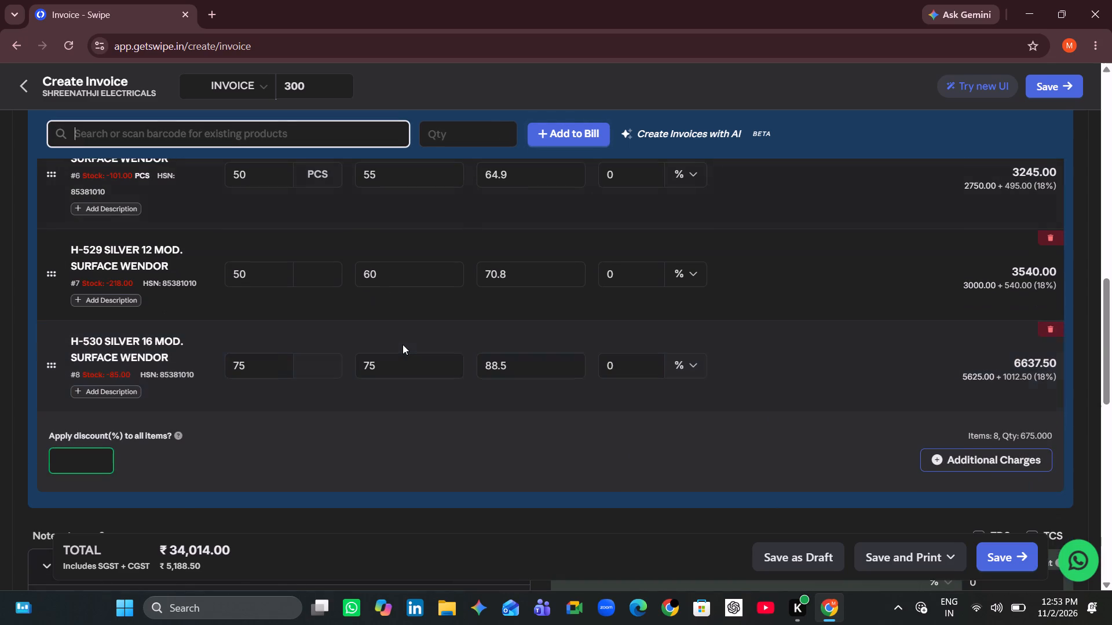
left_click(410, 357)
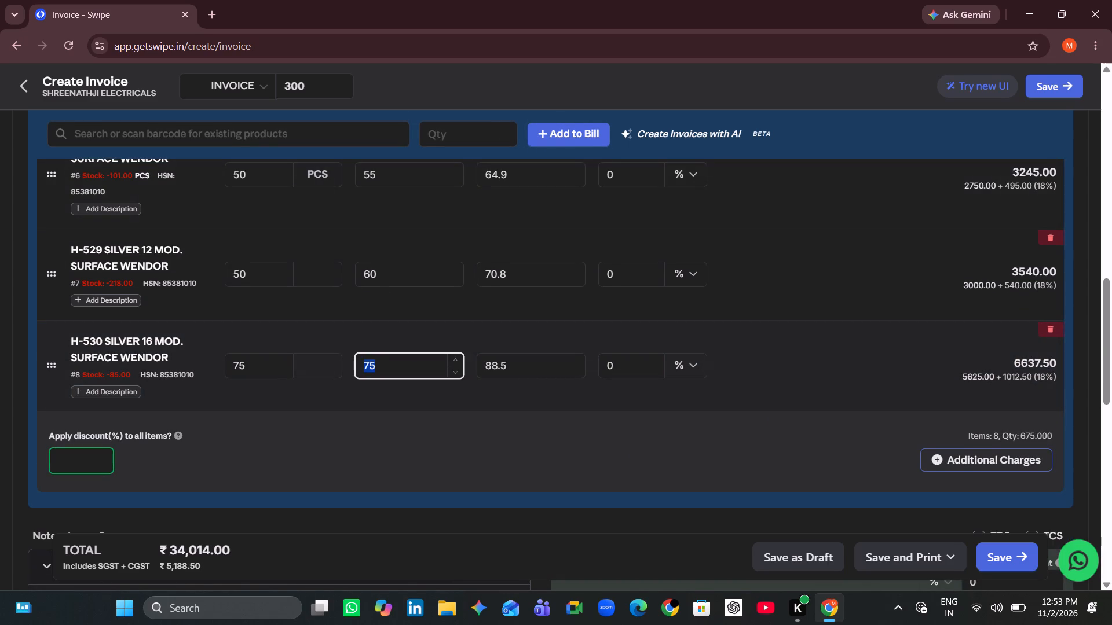
key("8")
key("2")
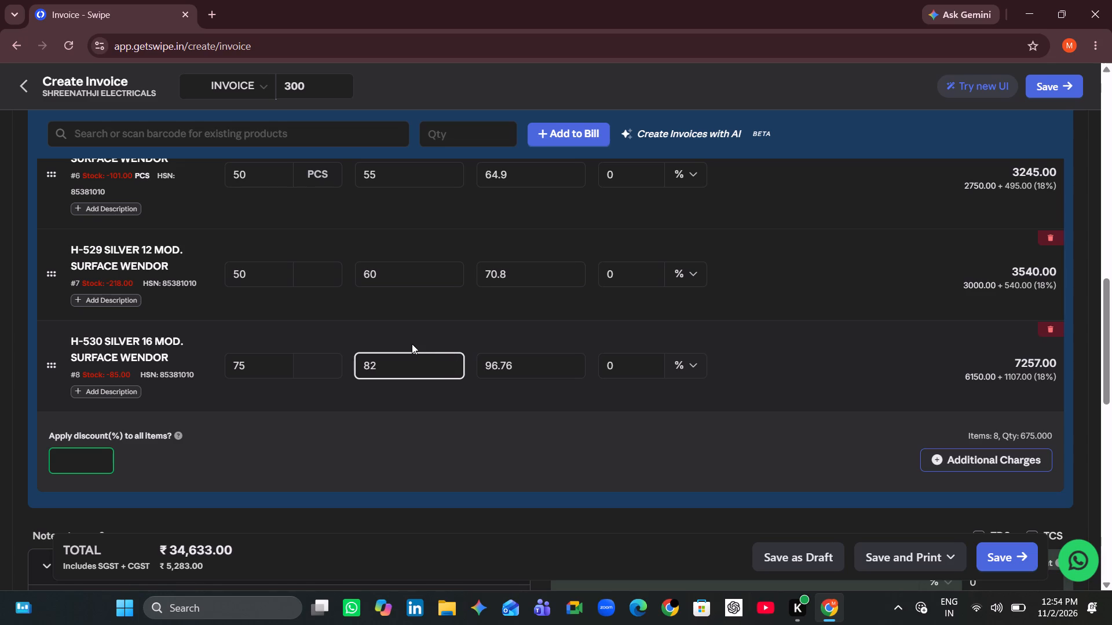
Search the existing products for 711 and add H-711 1-2 MOD. CONSILED BOX WENDOR to the bill with a quantity of 100.
left_click(365, 132)
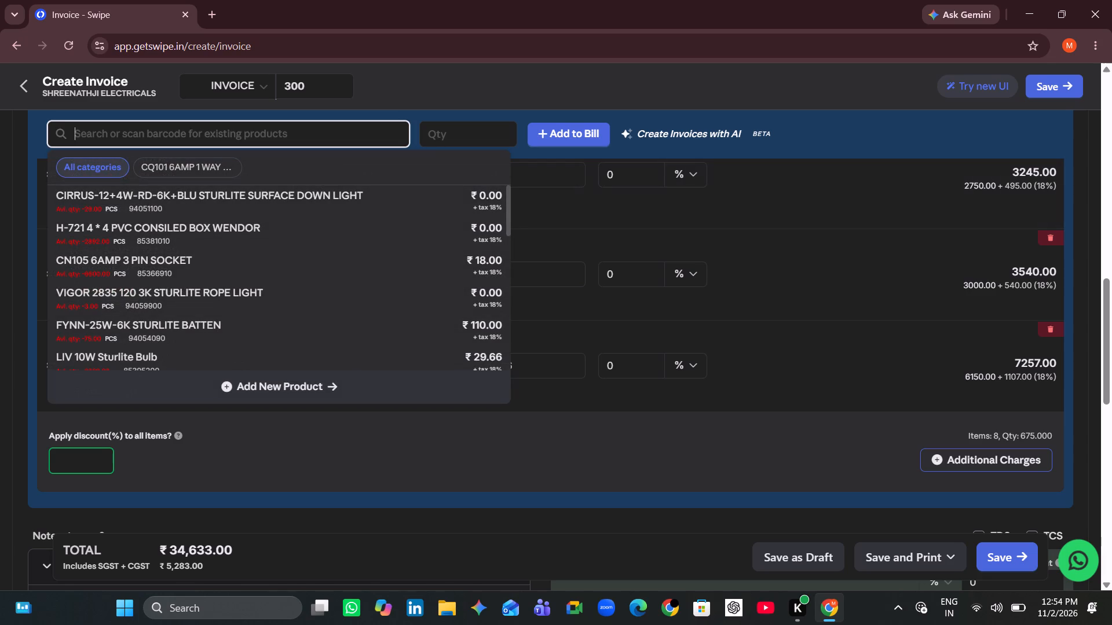
type("711")
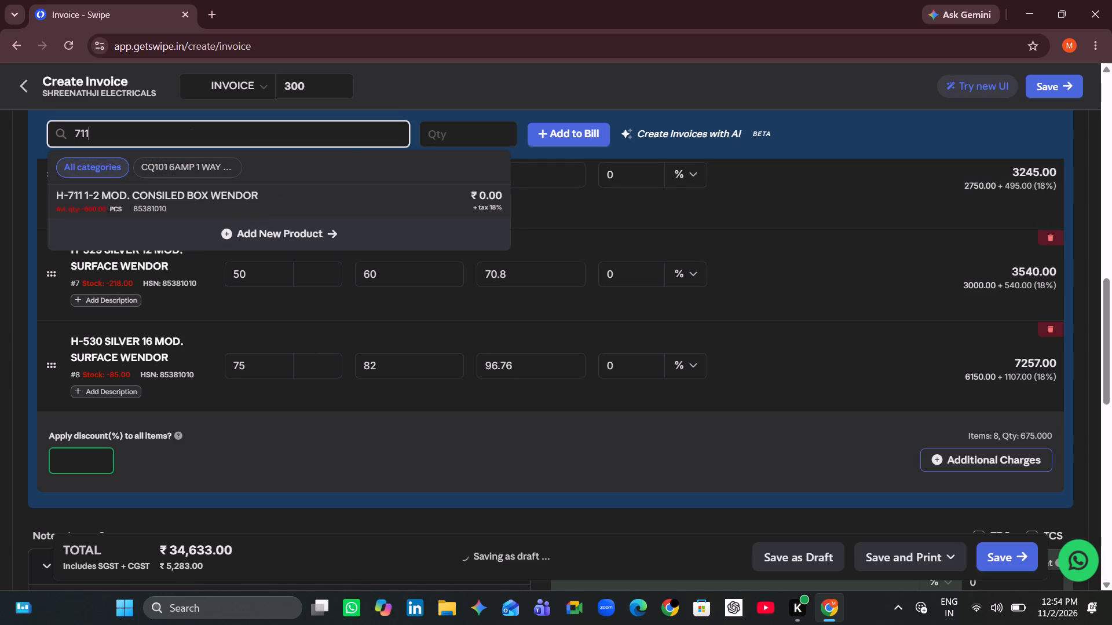
left_click(313, 213)
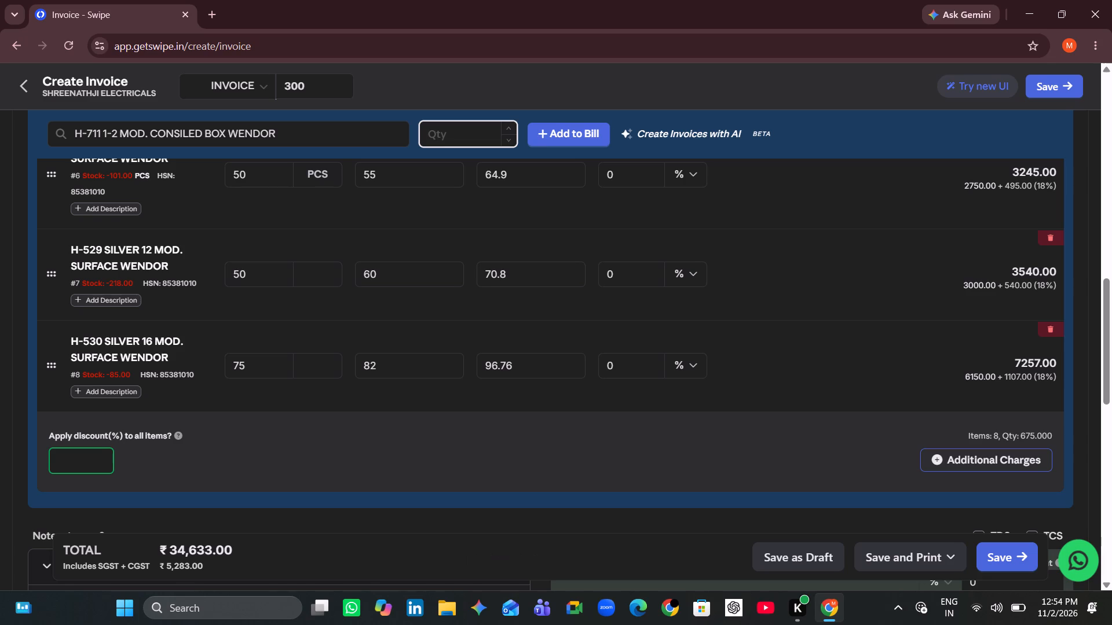
type("100")
key("Return")
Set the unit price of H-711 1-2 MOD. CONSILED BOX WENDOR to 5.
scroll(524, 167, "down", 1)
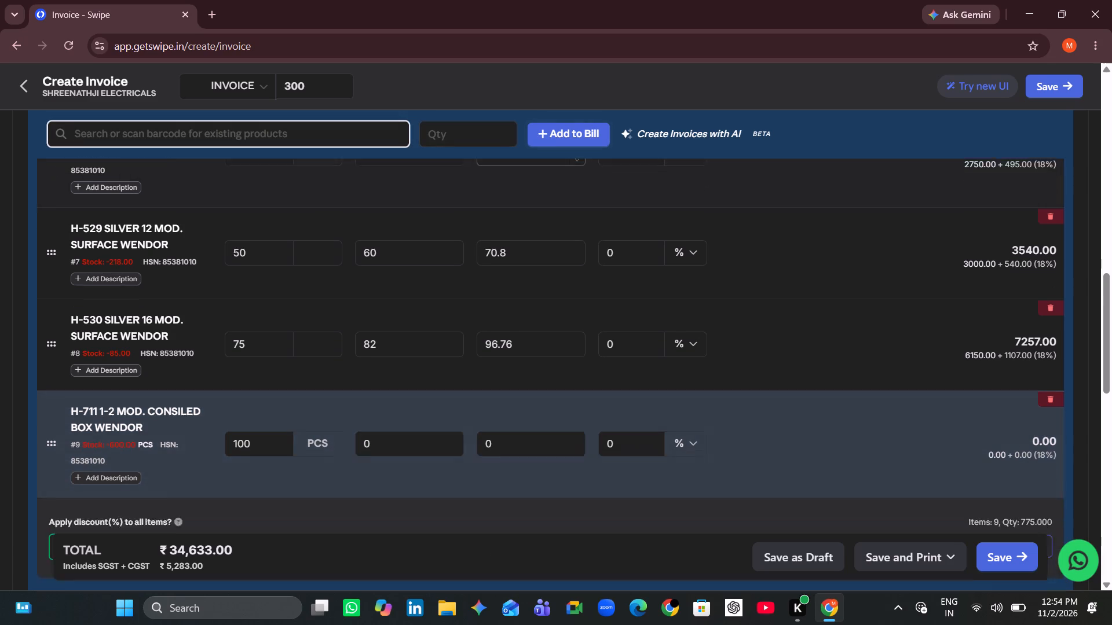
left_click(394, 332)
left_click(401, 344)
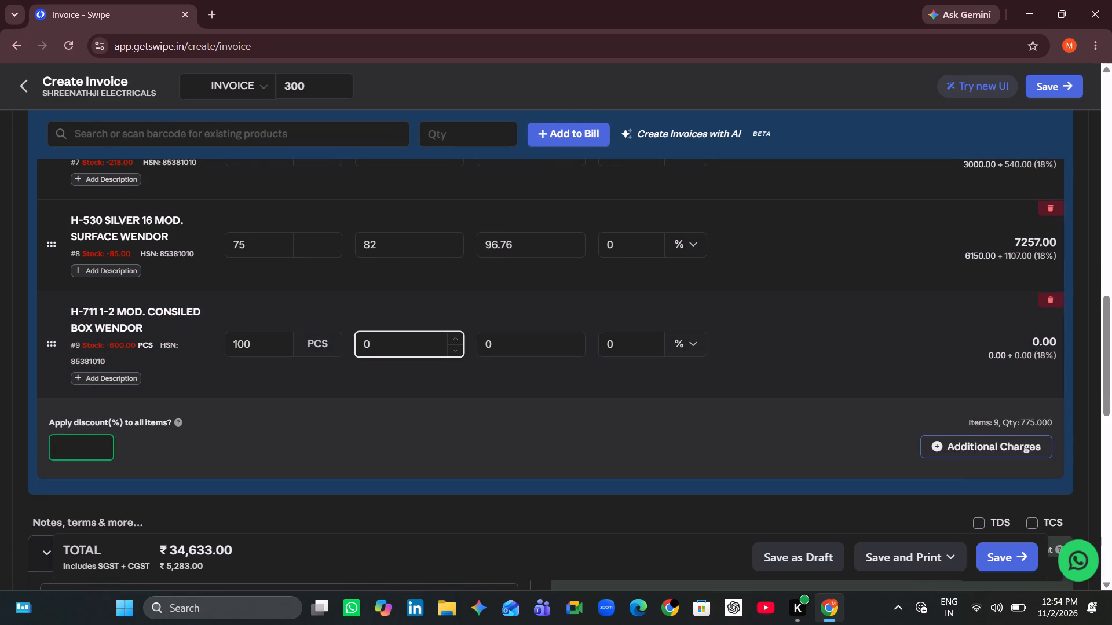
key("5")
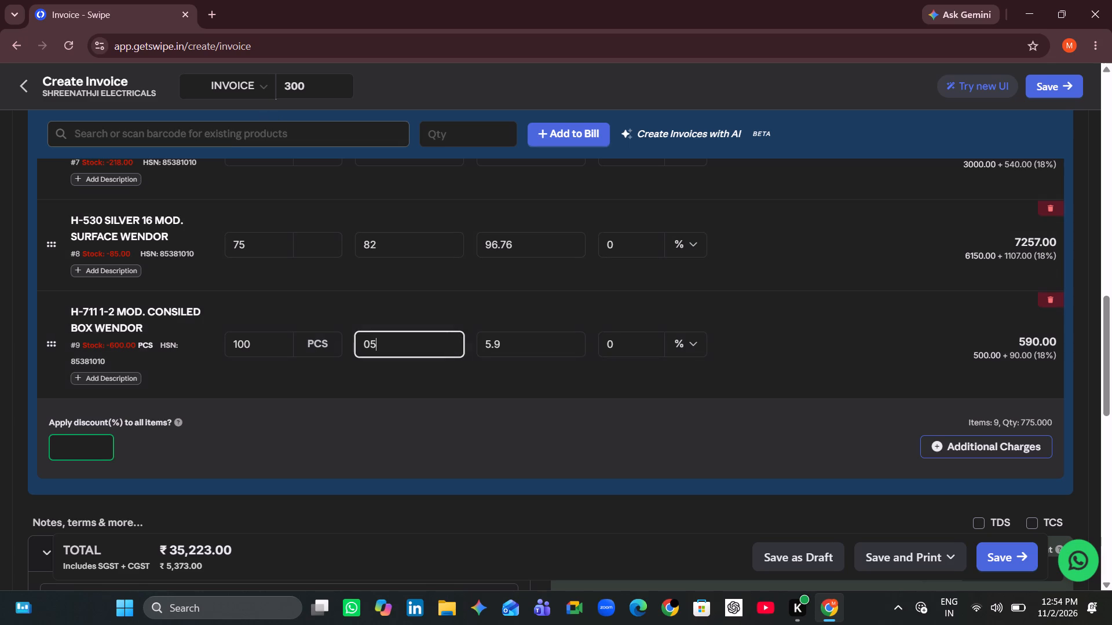
Set the tax-inclusive price of H-711 1-2 MOD. CONSILED BOX WENDOR to 6.
left_click(513, 341)
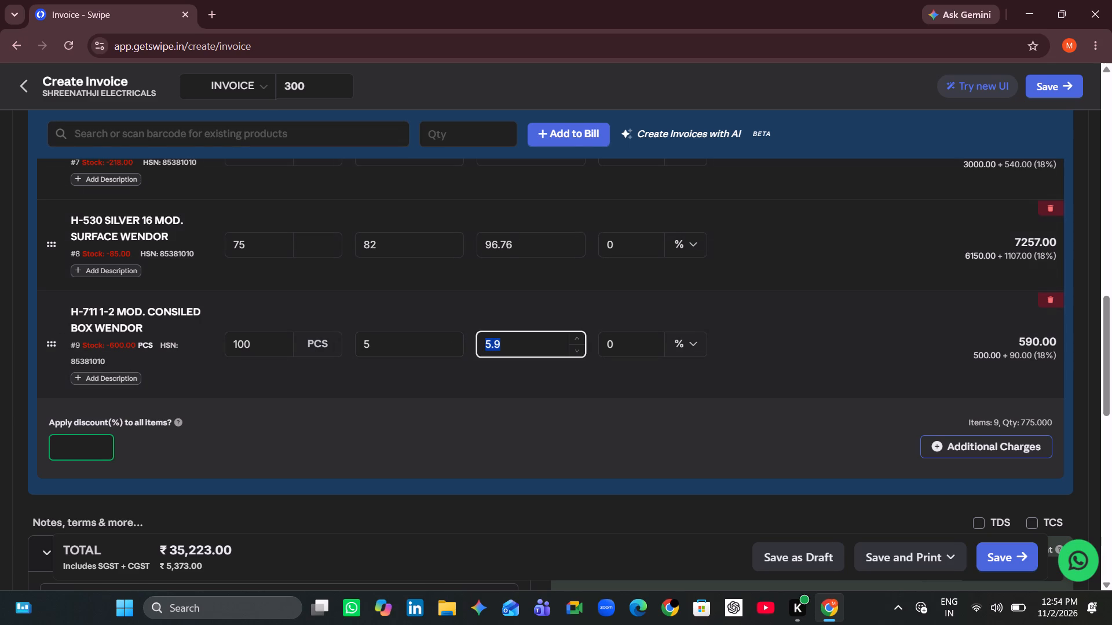
key("8")
key("BackSpace")
key("6")
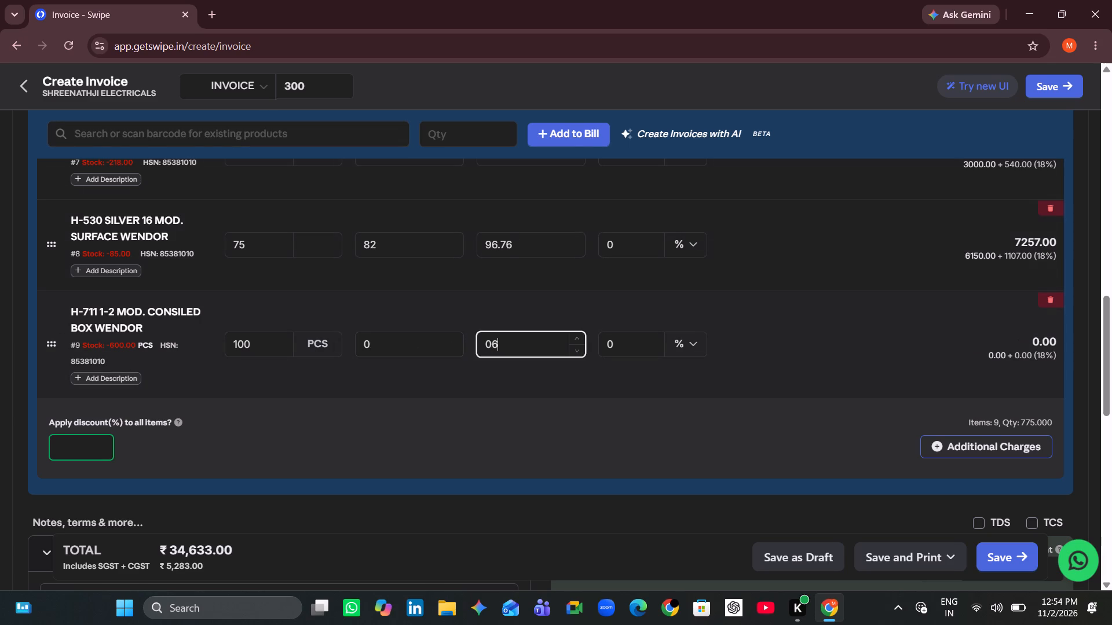
scroll(577, 338, "down", 2)
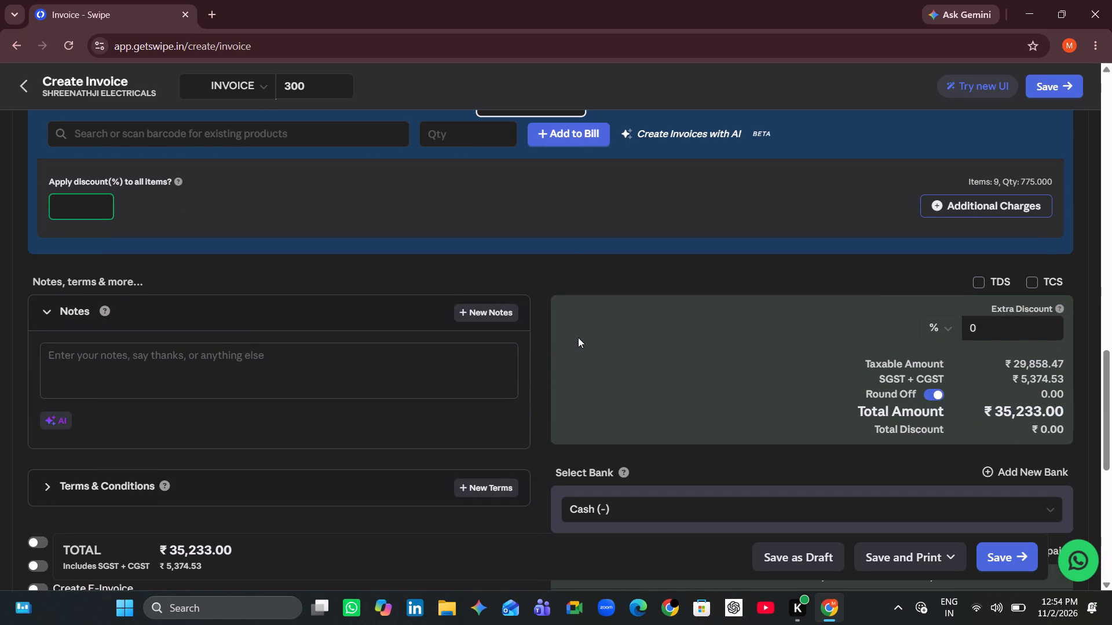